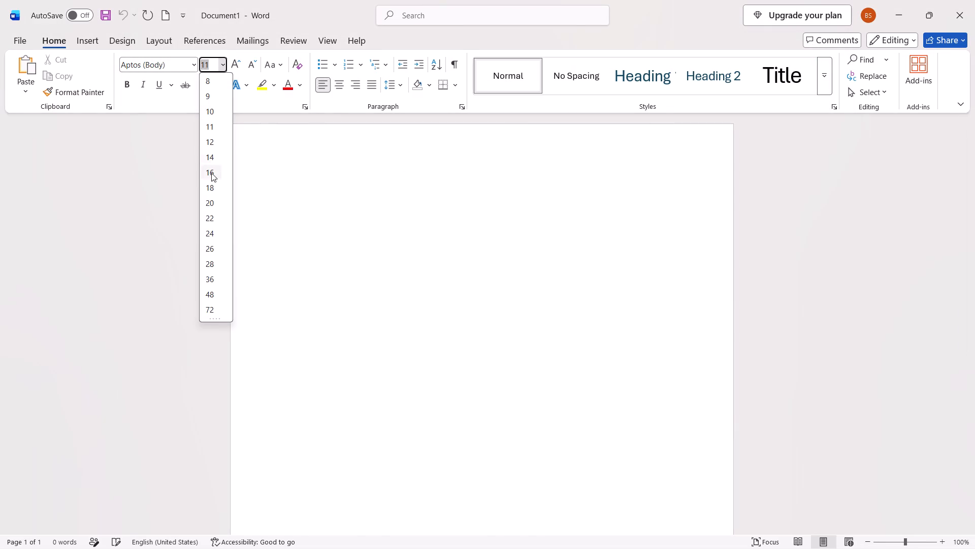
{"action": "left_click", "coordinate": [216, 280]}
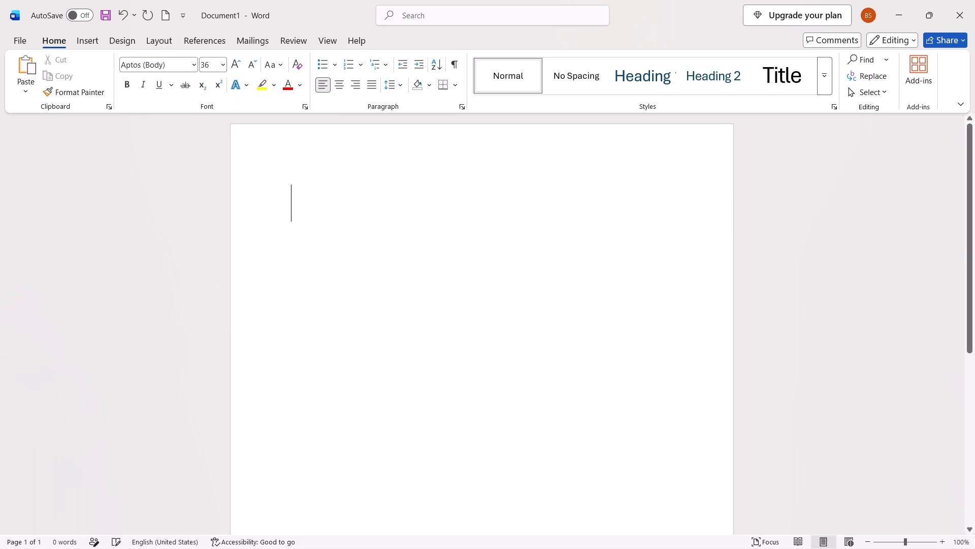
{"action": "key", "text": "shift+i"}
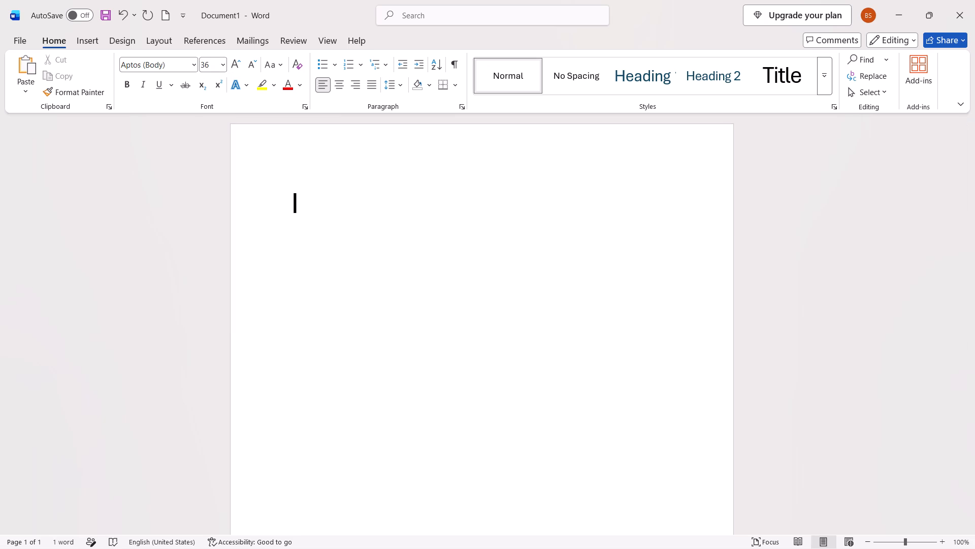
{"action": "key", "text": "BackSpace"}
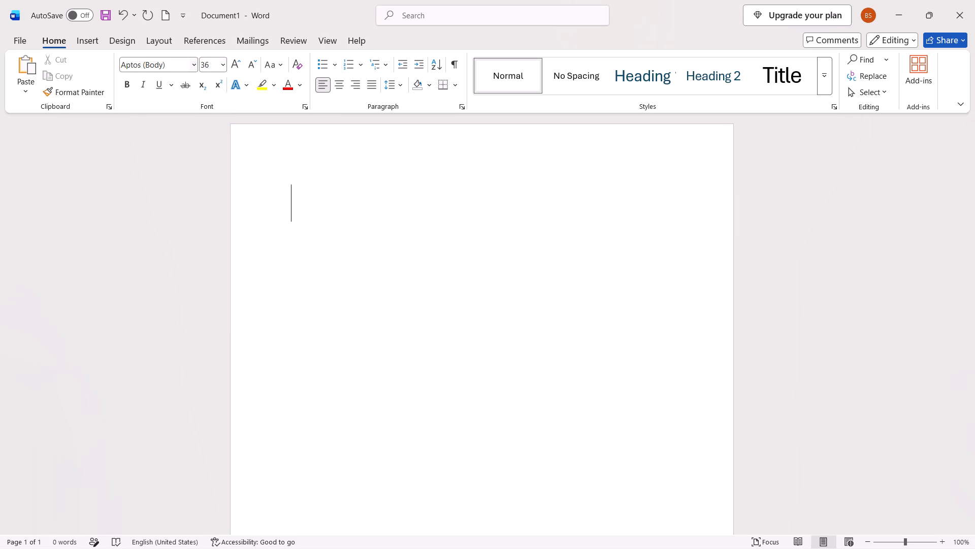
Set the font size to 26 for the document's first line.
{"action": "left_click", "coordinate": [223, 67]}
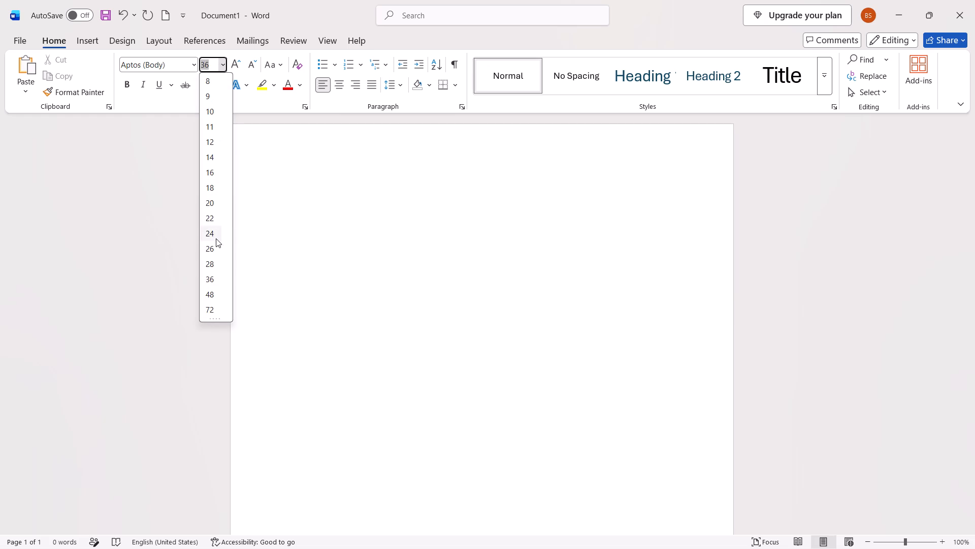
{"action": "left_click", "coordinate": [215, 252]}
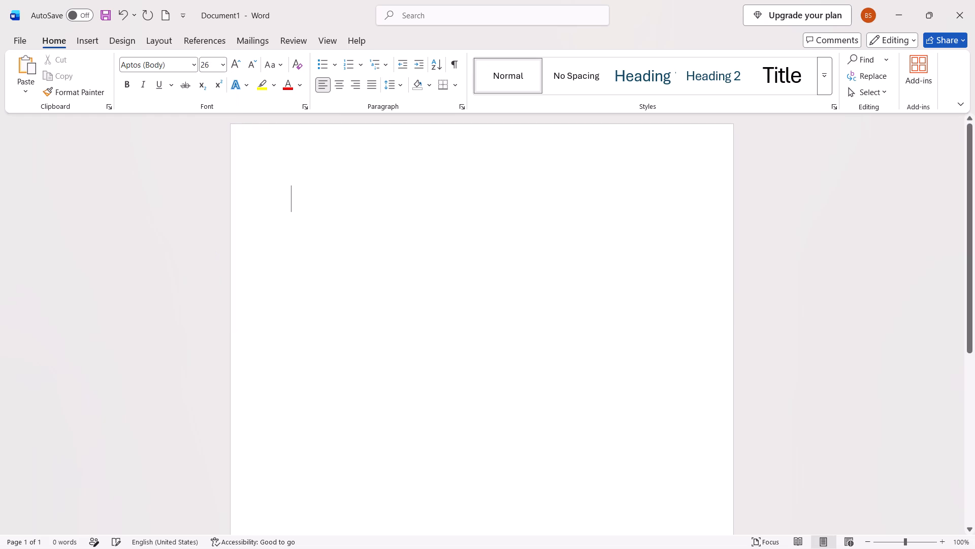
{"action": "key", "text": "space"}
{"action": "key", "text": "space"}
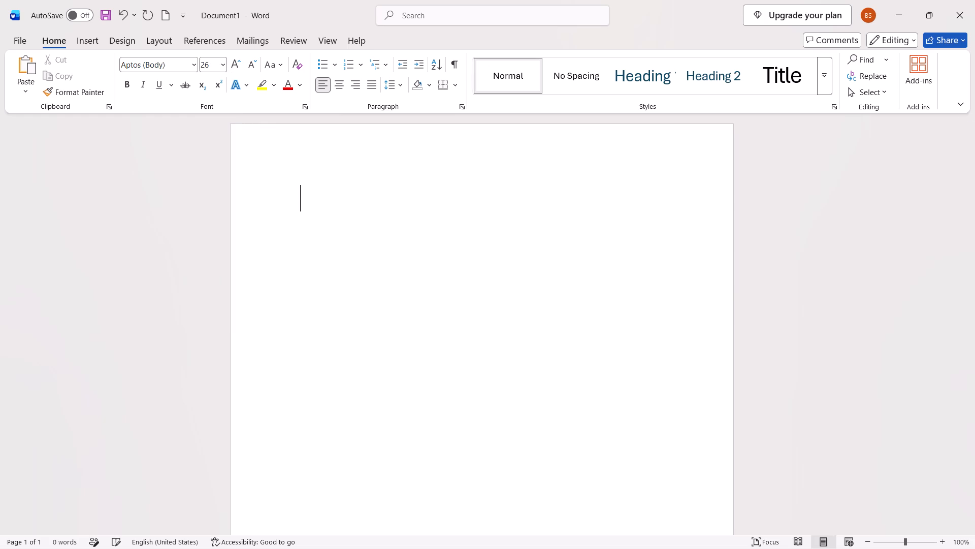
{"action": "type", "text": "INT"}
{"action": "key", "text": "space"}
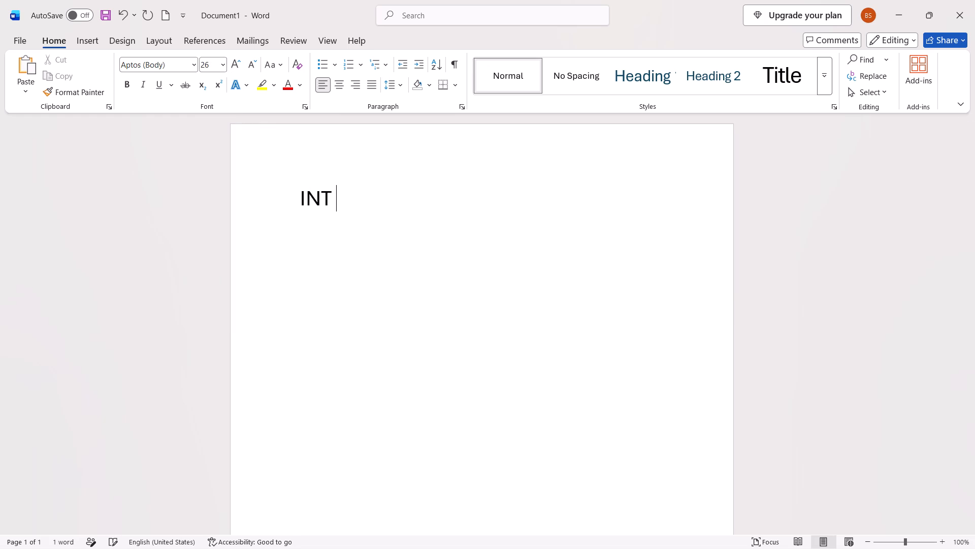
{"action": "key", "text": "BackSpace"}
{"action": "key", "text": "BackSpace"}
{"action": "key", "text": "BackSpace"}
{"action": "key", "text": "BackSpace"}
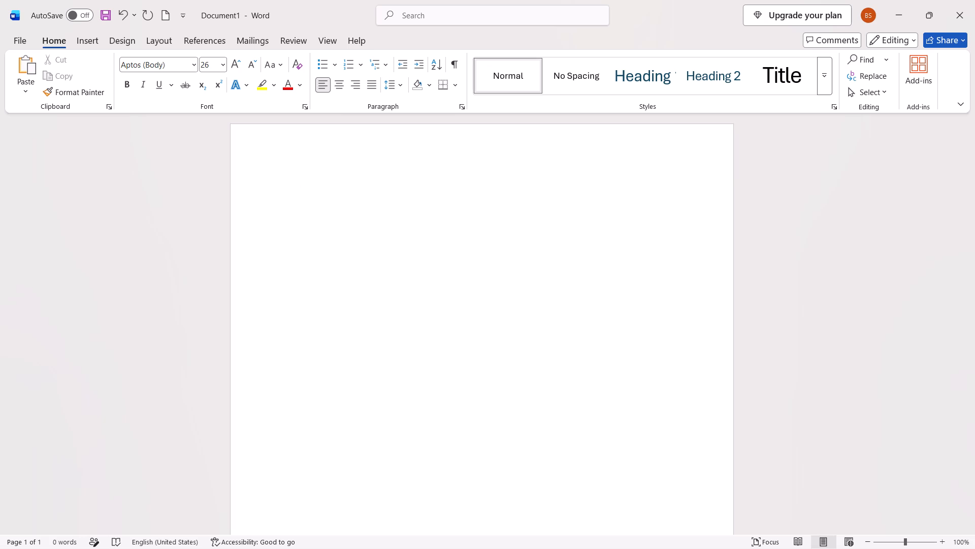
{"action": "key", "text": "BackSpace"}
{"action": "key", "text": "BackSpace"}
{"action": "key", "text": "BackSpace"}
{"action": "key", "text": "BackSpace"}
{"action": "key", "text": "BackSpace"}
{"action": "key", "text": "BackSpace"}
Enter the title "INT – 335 (DESIGN THINKING)" on the first line.
{"action": "type", "text": "INT"}
{"action": "key", "text": "space"}
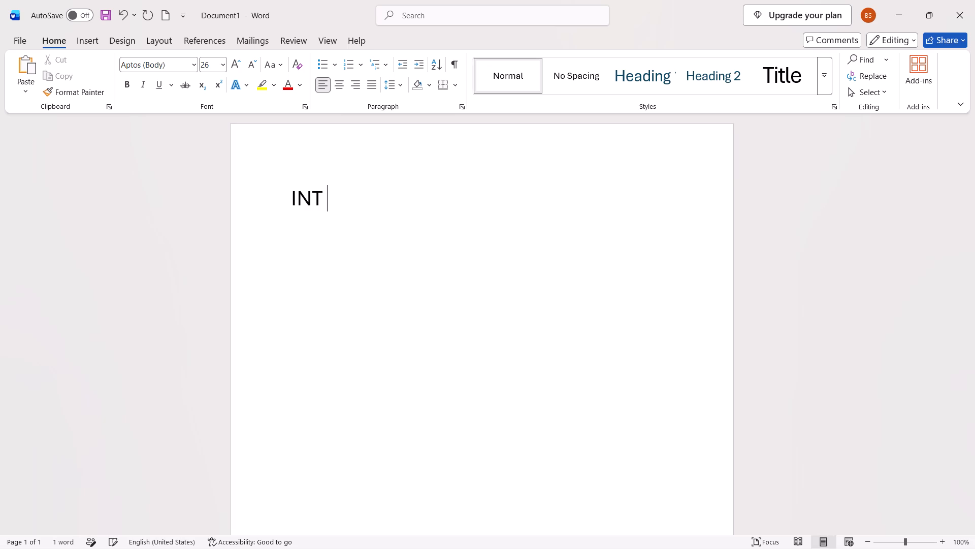
{"action": "type", "text": "-"}
{"action": "key", "text": "space"}
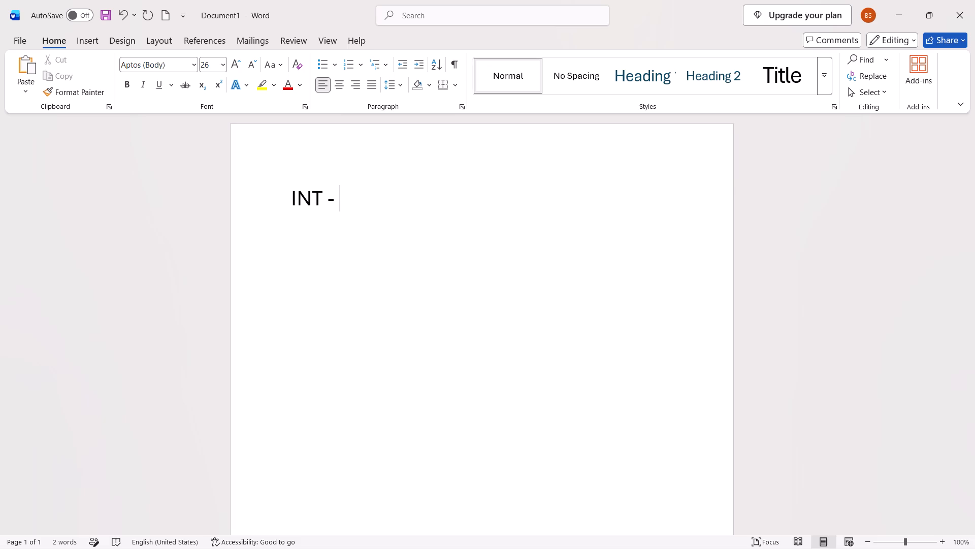
{"action": "type", "text": "335"}
{"action": "key", "text": "space"}
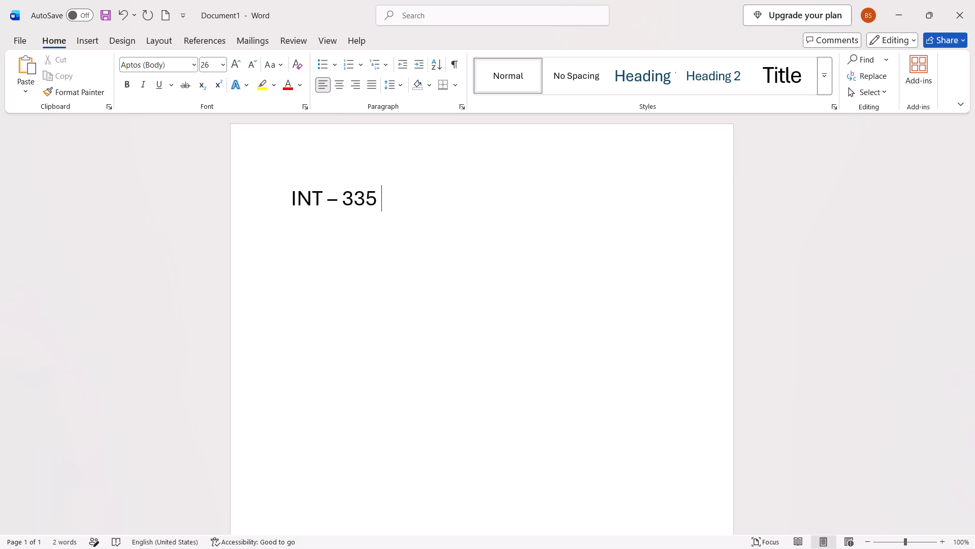
{"action": "key", "text": "shift+braceleft"}
{"action": "key", "text": "BackSpace"}
{"action": "key", "text": "shift+parenleft"}
{"action": "key", "text": "shift+d"}
{"action": "type", "text": "ESIGN"}
{"action": "key", "text": "space"}
{"action": "type", "text": "TH"}
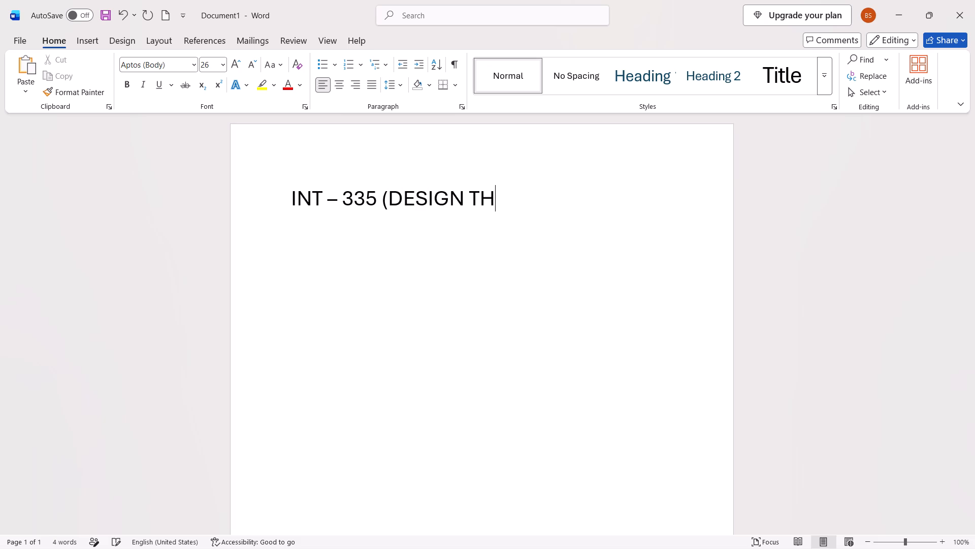
{"action": "type", "text": "INKING"}
{"action": "key", "text": "shift+parenright"}
Shift the title toward the middle of the line by inserting ten spaces before "INT".
{"action": "key", "text": "Left"}
{"action": "key", "text": "Left"}
{"action": "key", "text": "Left"}
{"action": "key", "text": "Left"}
{"action": "key", "text": "Left"}
{"action": "key", "text": "Left"}
{"action": "key", "text": "Left"}
{"action": "key", "text": "Left"}
{"action": "key", "text": "Left"}
{"action": "key", "text": "Left"}
{"action": "key", "text": "Left"}
{"action": "key", "text": "Left"}
{"action": "key", "text": "Left"}
{"action": "key", "text": "Left"}
{"action": "key", "text": "Left"}
{"action": "key", "text": "Left"}
{"action": "key", "text": "Left"}
{"action": "key", "text": "Left"}
{"action": "key", "text": "Left"}
{"action": "key", "text": "Left"}
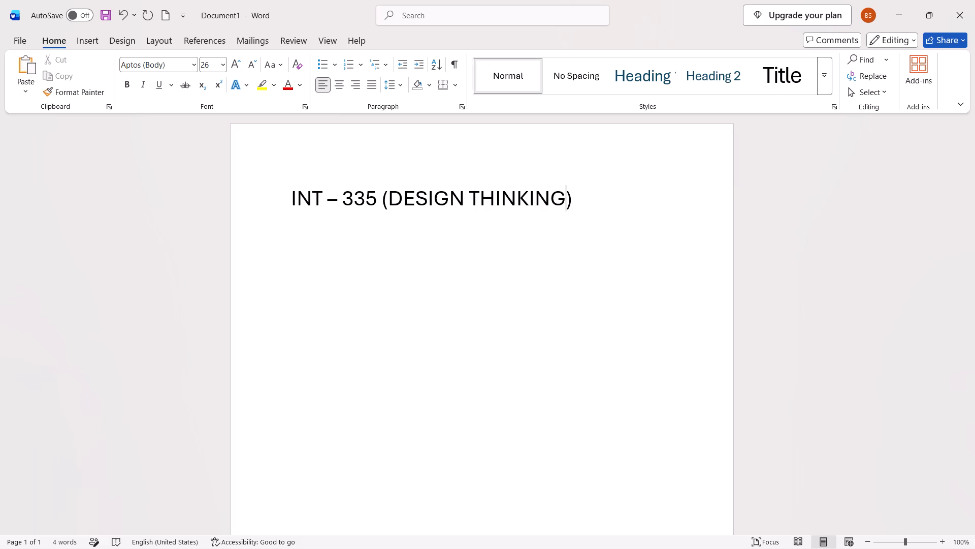
{"action": "key", "text": "Left"}
{"action": "key", "text": "Left"}
{"action": "key", "text": "Left"}
{"action": "key", "text": "space"}
{"action": "key", "text": "space"}
{"action": "key", "text": "space"}
{"action": "key", "text": "space"}
{"action": "key", "text": "space"}
{"action": "key", "text": "space"}
{"action": "key", "text": "space"}
{"action": "key", "text": "space"}
{"action": "key", "text": "space"}
{"action": "key", "text": "space"}
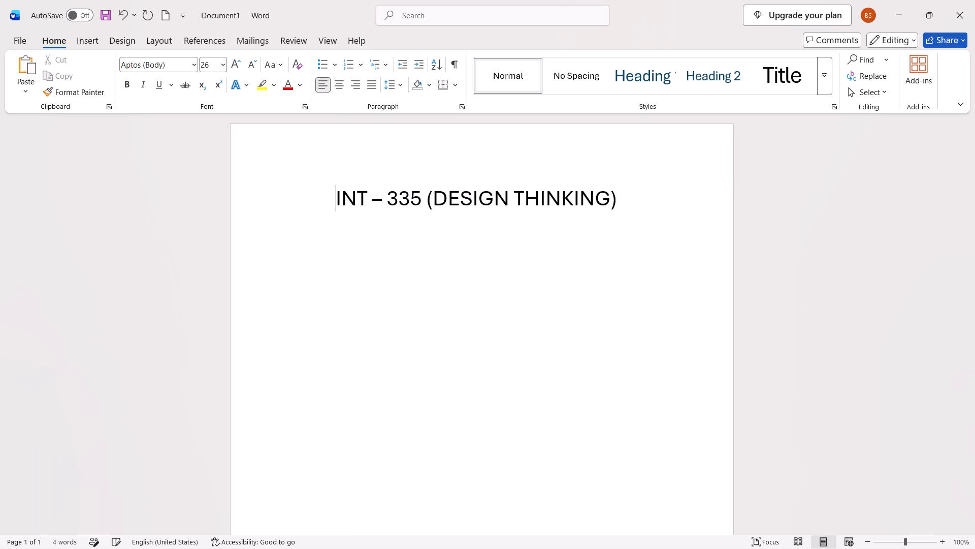
{"action": "key", "text": "space"}
{"action": "key", "text": "space"}
{"action": "key", "text": "BackSpace"}
{"action": "key", "text": "BackSpace"}
{"action": "key", "text": "BackSpace"}
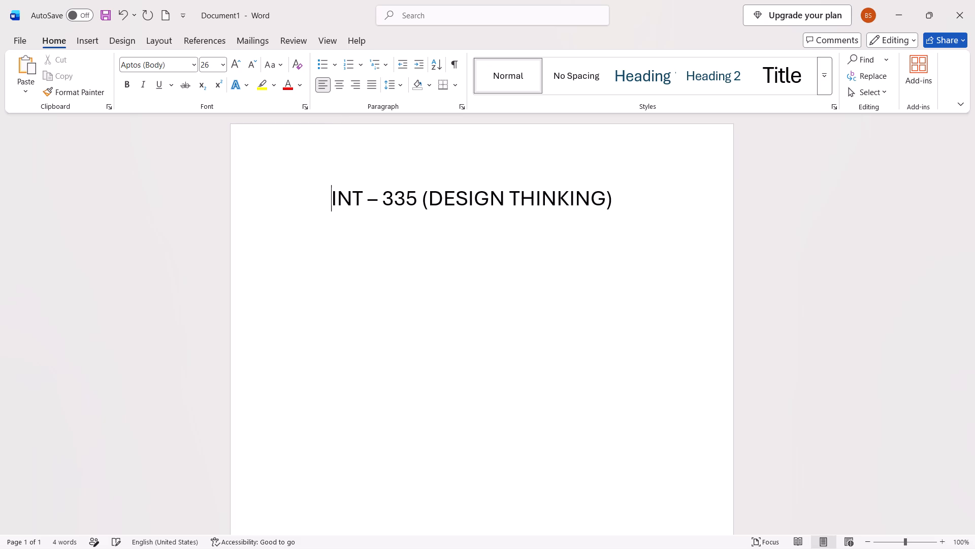
{"action": "key", "text": "space"}
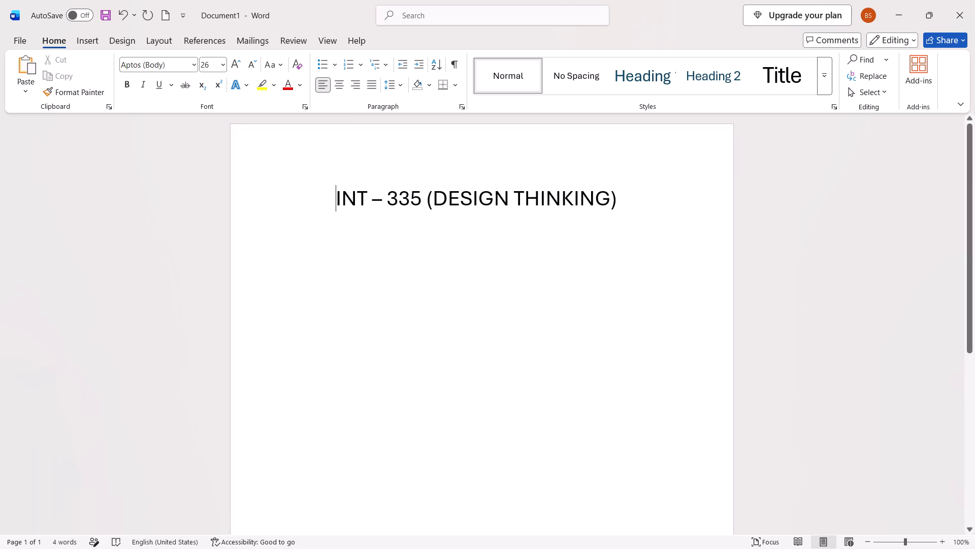
Add an extra space between "335" and "(DESIGN THINKING)" in the title.
{"action": "left_click", "coordinate": [424, 199]}
{"action": "key", "text": "space"}
Start a new line below the title and set its font size to 24.
{"action": "left_click", "coordinate": [653, 194]}
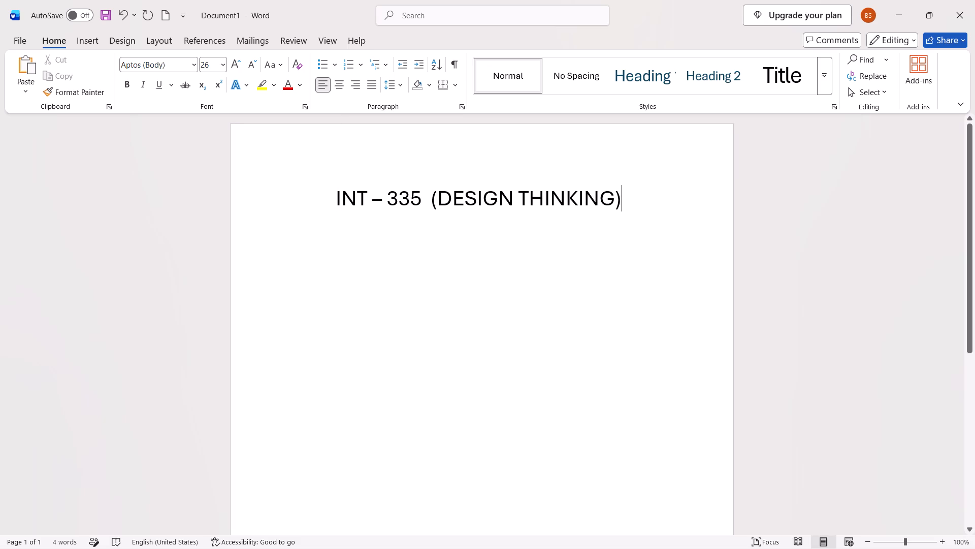
{"action": "key", "text": "Return"}
{"action": "left_click", "coordinate": [220, 66]}
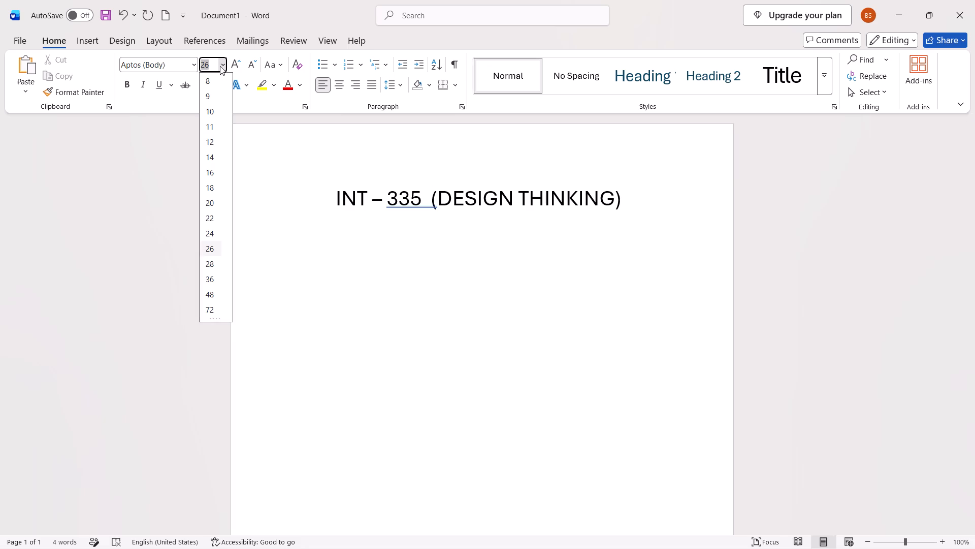
{"action": "left_click", "coordinate": [217, 234]}
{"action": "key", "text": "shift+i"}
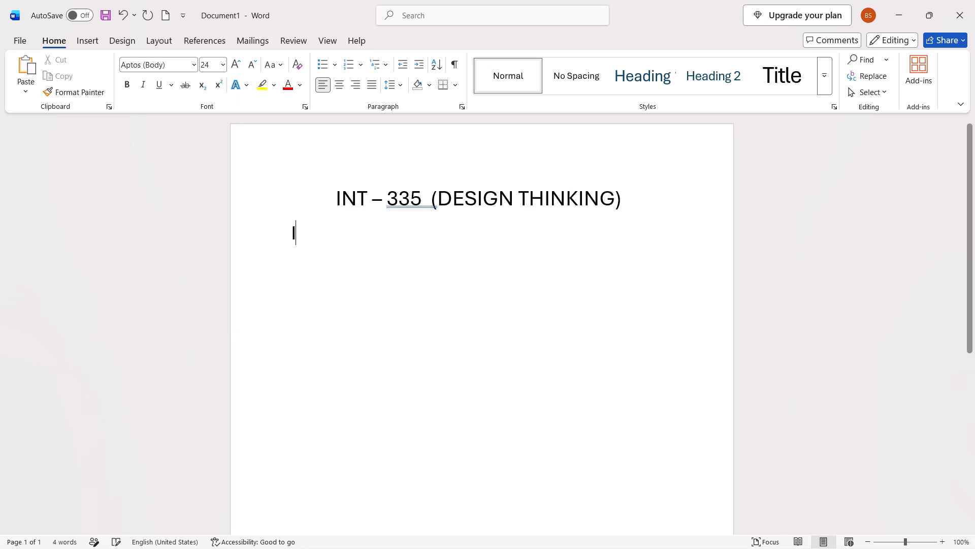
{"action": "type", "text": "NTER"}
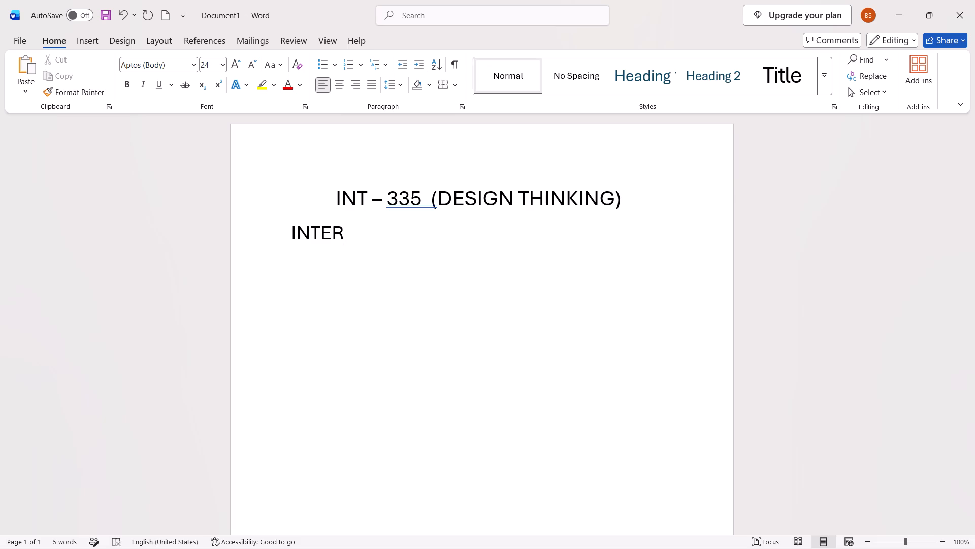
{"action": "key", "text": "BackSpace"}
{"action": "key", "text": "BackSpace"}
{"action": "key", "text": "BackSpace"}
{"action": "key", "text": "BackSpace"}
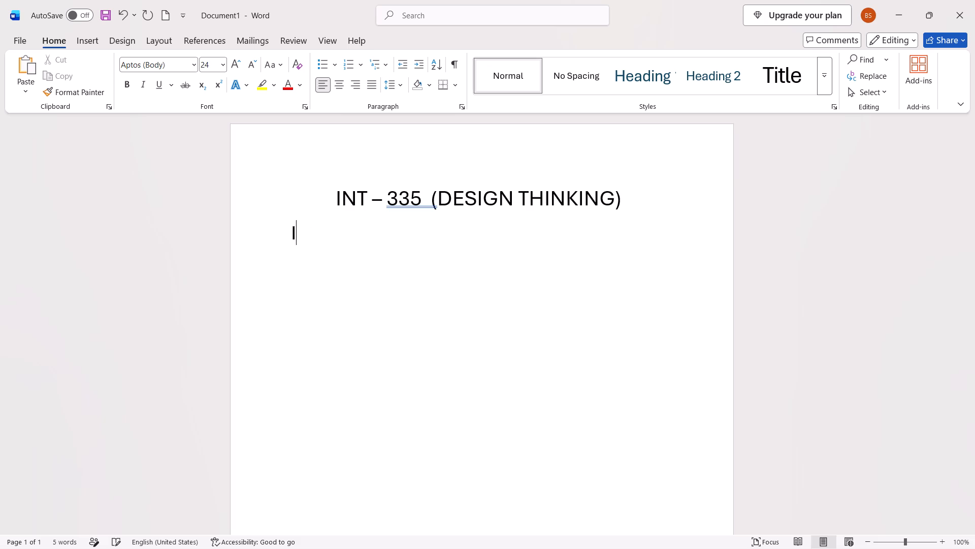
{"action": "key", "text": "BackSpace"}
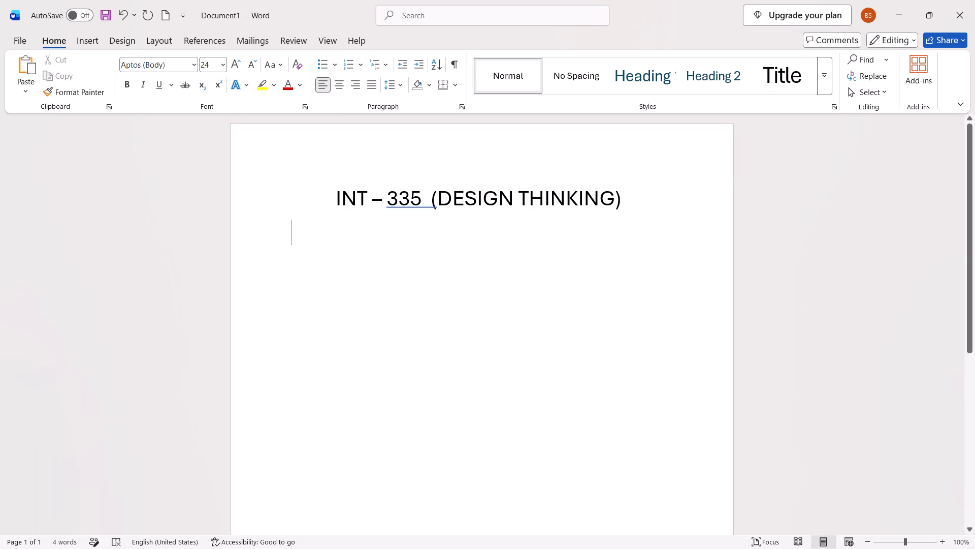
Make the whole title "INT – 335 (DESIGN THINKING)" bold.
{"action": "left_click_drag", "start_coordinate": [335, 199], "coordinate": [627, 193]}
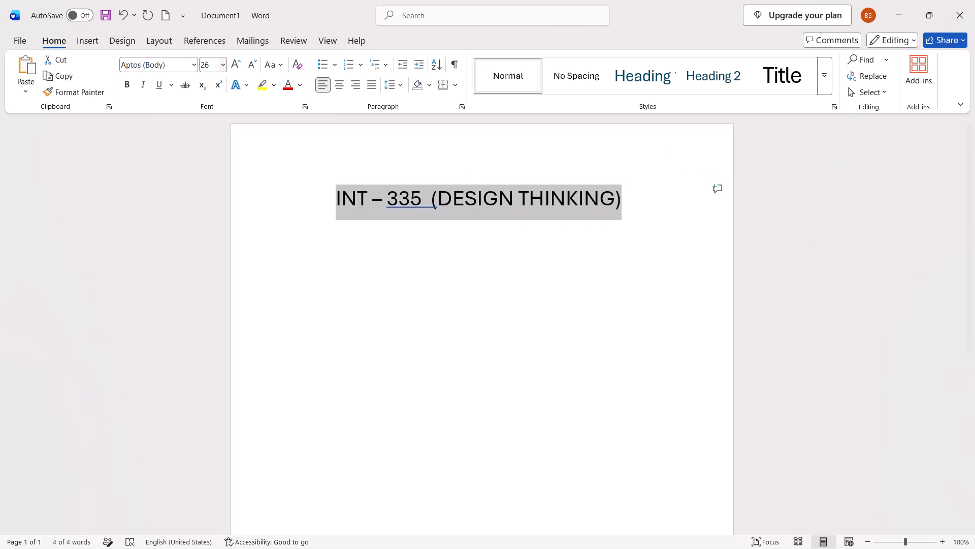
{"action": "left_click", "coordinate": [126, 86]}
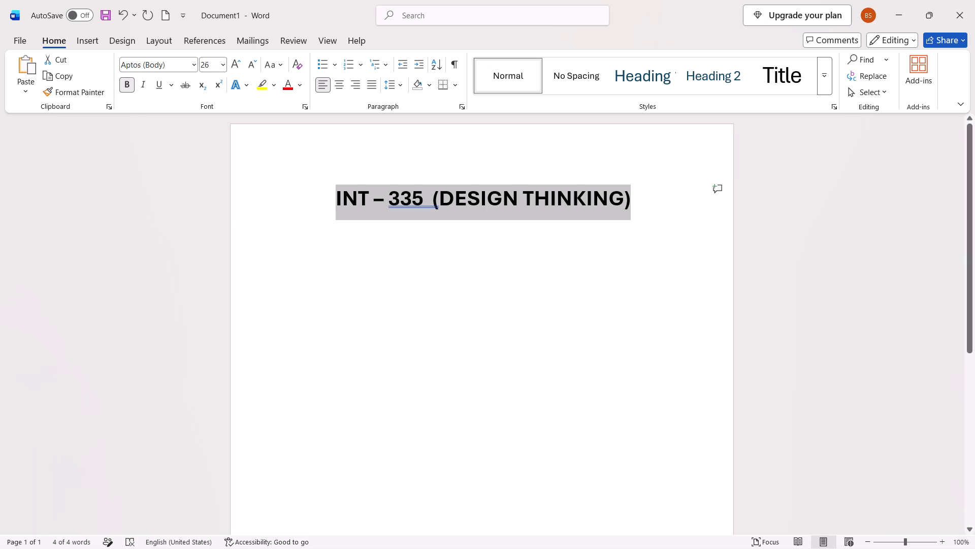
Add the heading "INTERVIEW" in bold at font size 24 on the line below the title.
{"action": "left_click", "coordinate": [132, 220]}
{"action": "left_click", "coordinate": [782, 248]}
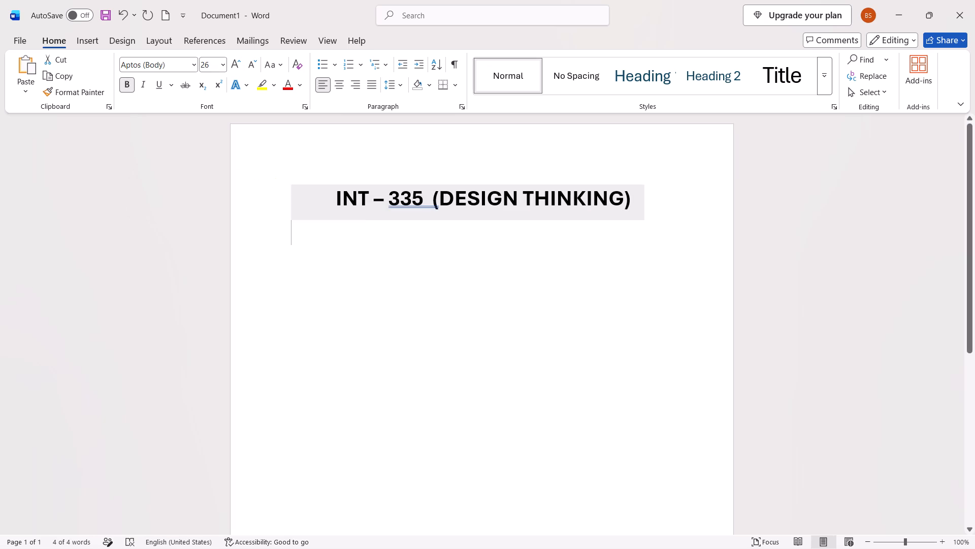
{"action": "left_click", "coordinate": [675, 211]}
{"action": "key", "text": "Return"}
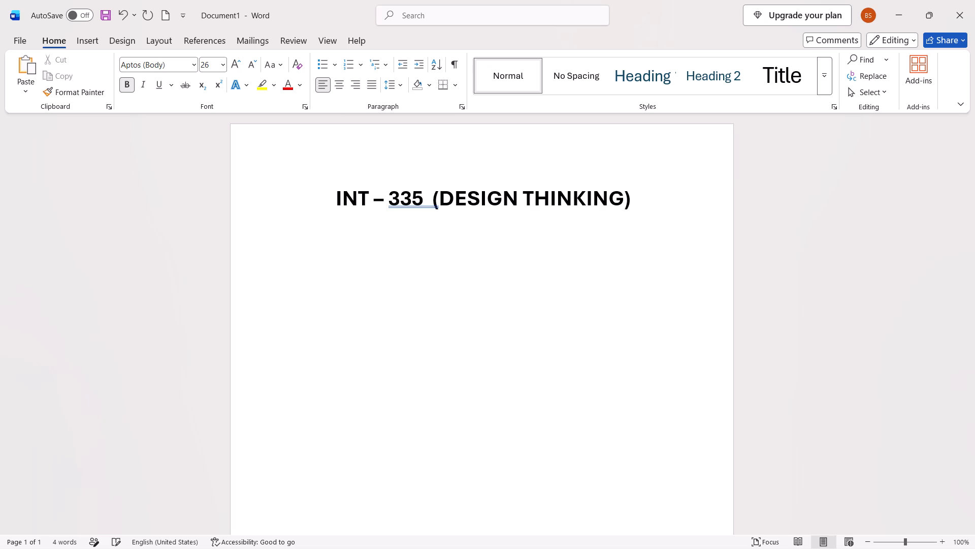
{"action": "key", "text": "Return"}
{"action": "key", "text": "BackSpace"}
{"action": "left_click", "coordinate": [222, 67]}
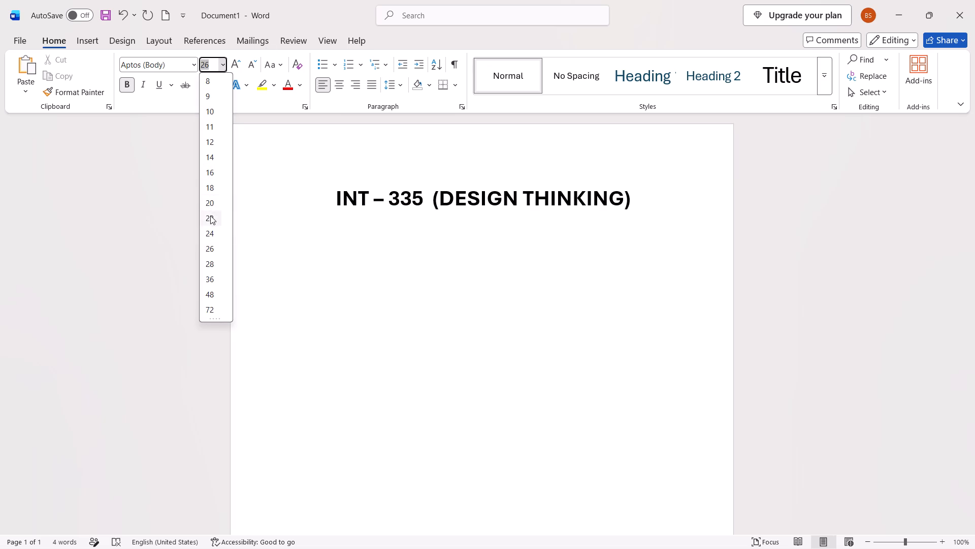
{"action": "left_click", "coordinate": [211, 229]}
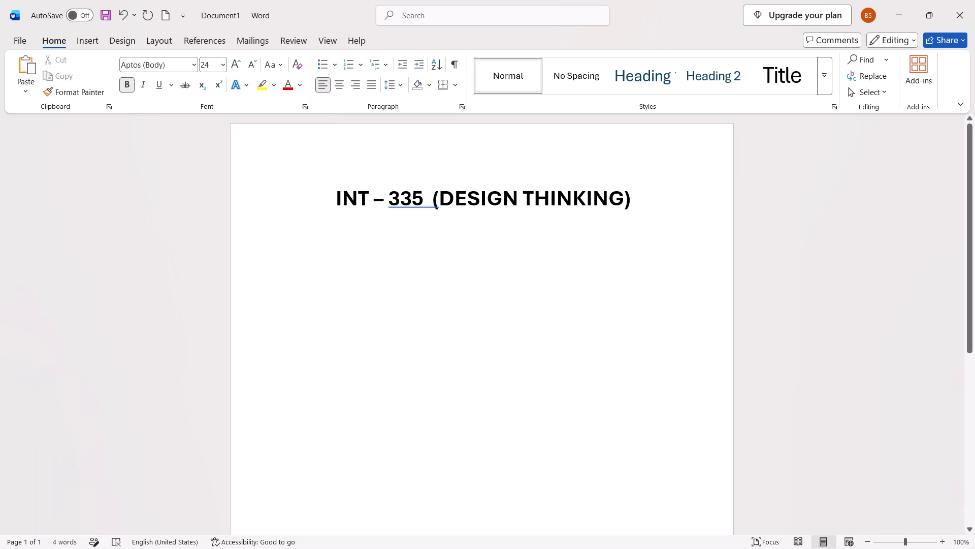
{"action": "key", "text": "Return"}
{"action": "key", "text": "BackSpace"}
{"action": "type", "text": "IN"}
{"action": "type", "text": "TER"}
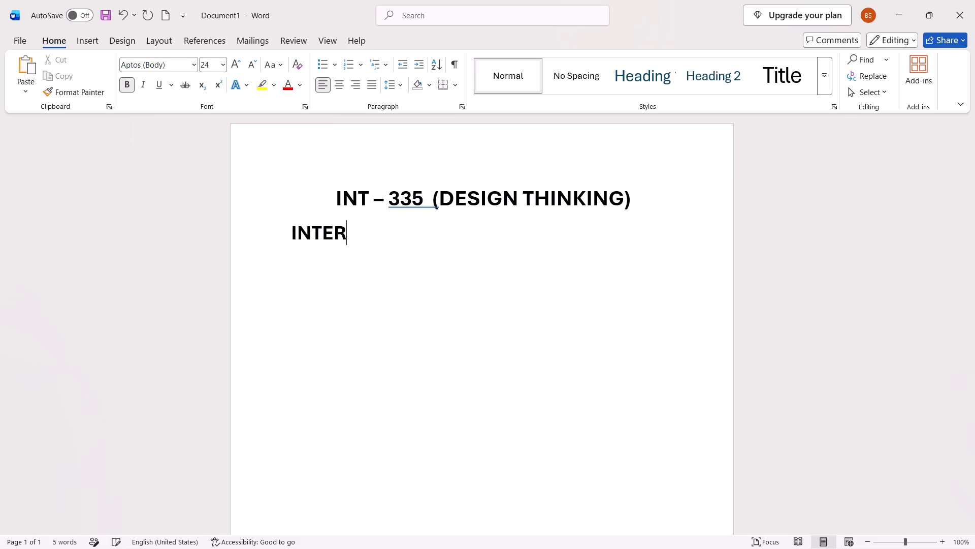
{"action": "type", "text": "VIEW"}
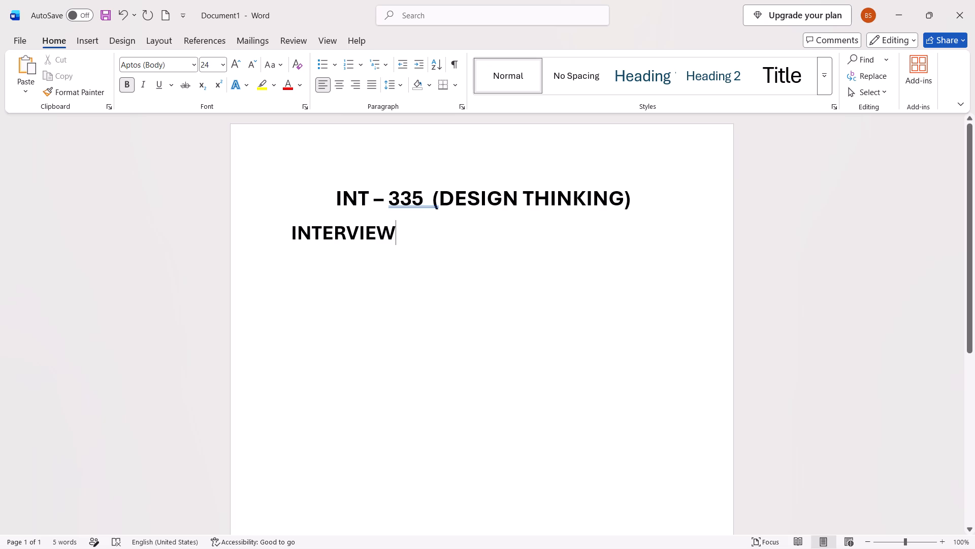
Underline the title text from "INT" through "THINKING", leaving out the closing parenthesis.
{"action": "left_click_drag", "start_coordinate": [337, 192], "coordinate": [624, 198]}
{"action": "left_click", "coordinate": [158, 81]}
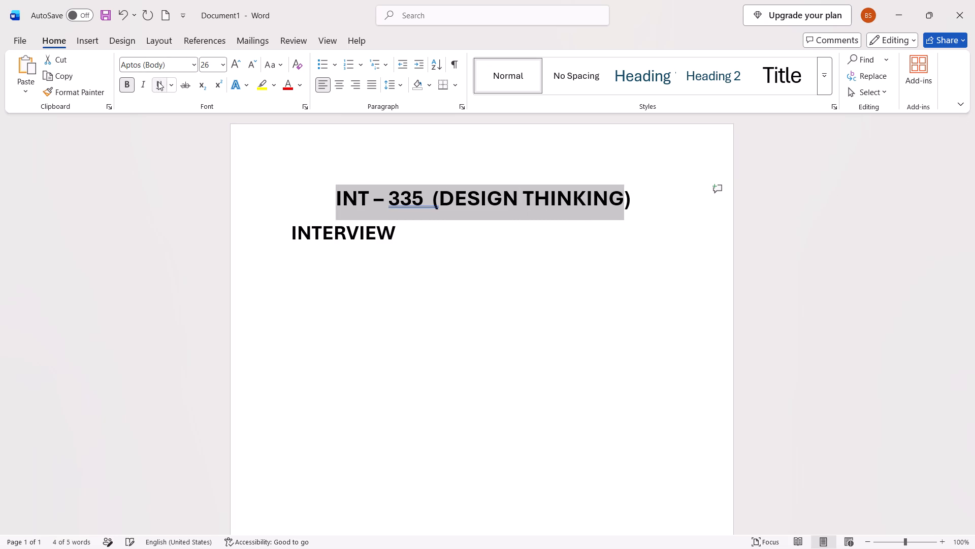
{"action": "left_click", "coordinate": [107, 194]}
{"action": "left_click", "coordinate": [768, 281]}
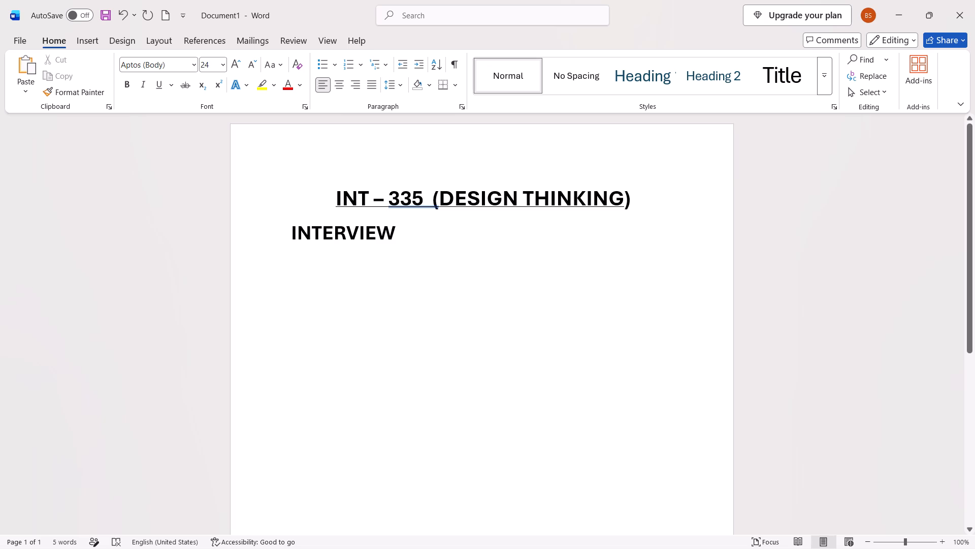
Insert a blank line between the title and the "INTERVIEW" heading.
{"action": "left_click", "coordinate": [293, 224]}
{"action": "key", "text": "Return"}
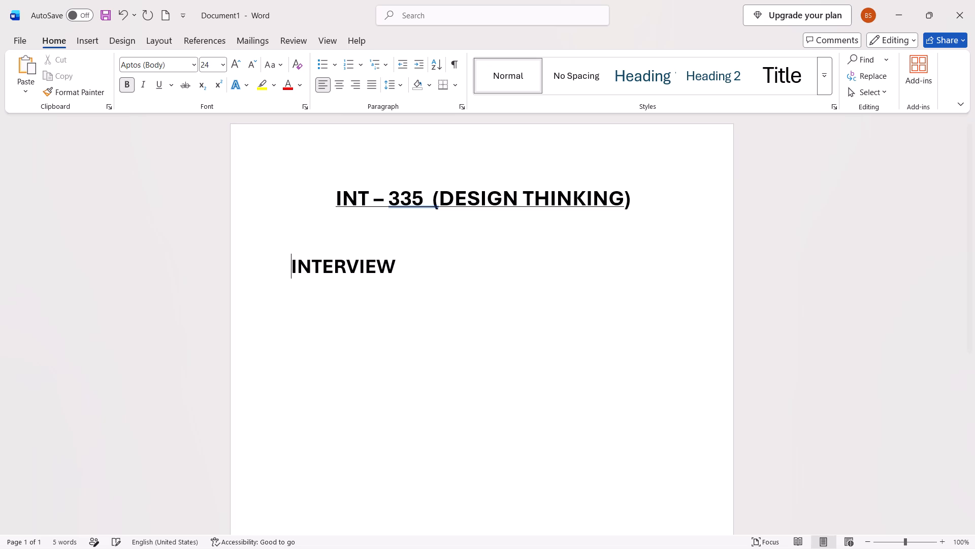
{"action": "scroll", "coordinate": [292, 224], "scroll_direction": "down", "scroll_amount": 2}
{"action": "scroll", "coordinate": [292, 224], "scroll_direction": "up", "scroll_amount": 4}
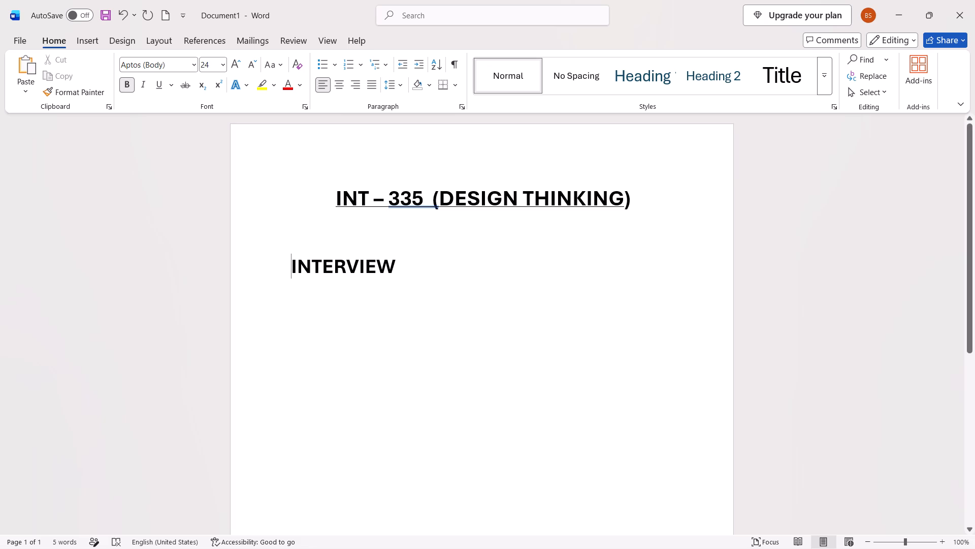
Add the line "Project : Closing the loop" in bold at font size 18 below the "INTERVIEW" heading.
{"action": "left_click", "coordinate": [414, 268]}
{"action": "key", "text": "Return"}
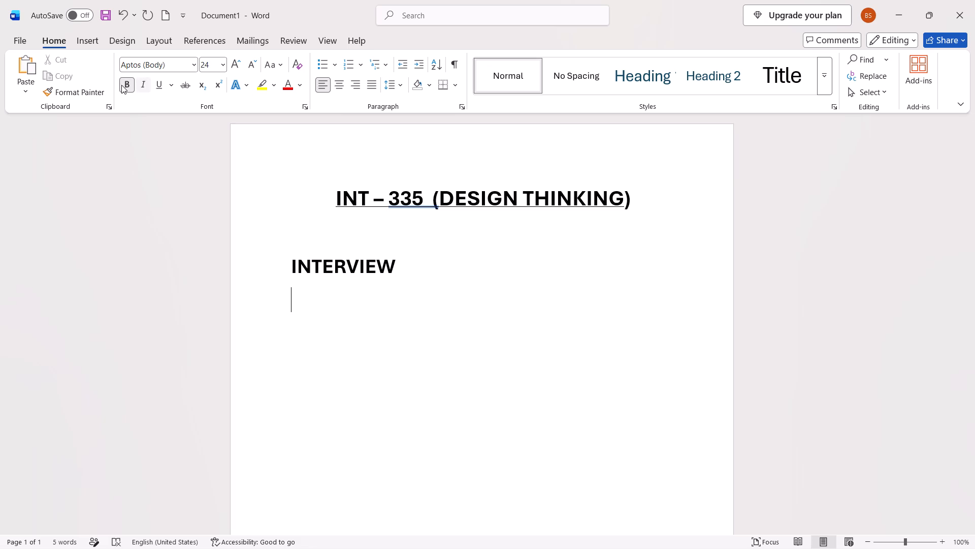
{"action": "left_click", "coordinate": [220, 68]}
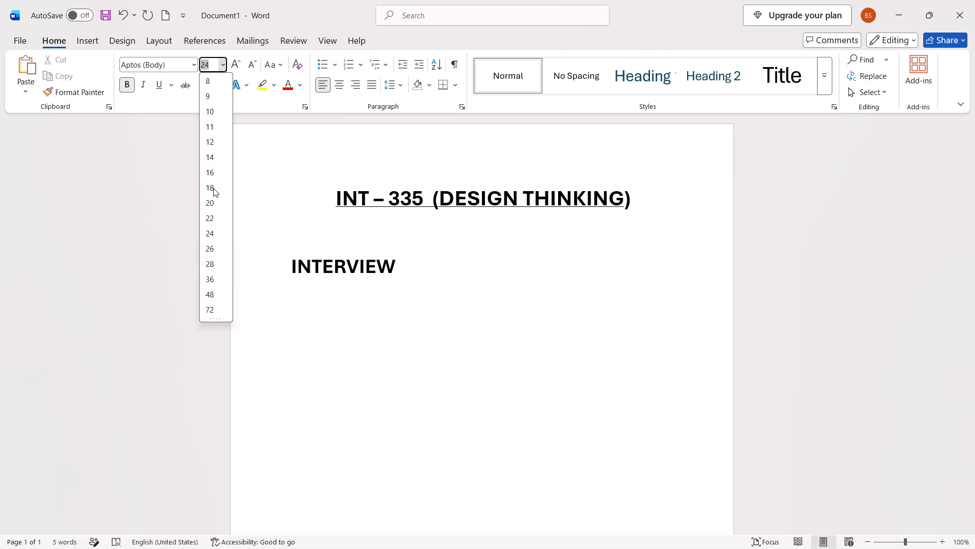
{"action": "left_click", "coordinate": [213, 189]}
{"action": "key", "text": "p"}
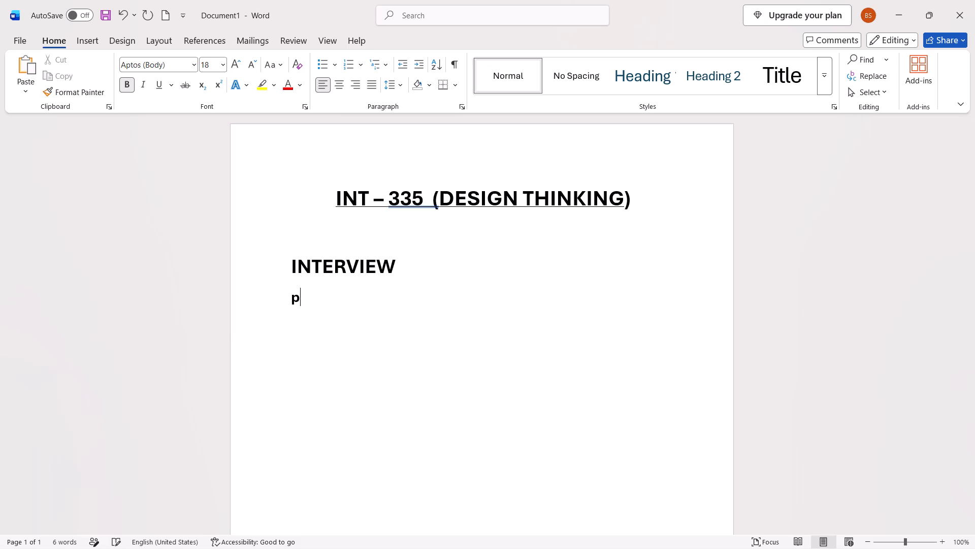
{"action": "key", "text": "BackSpace"}
{"action": "key", "text": "shift+p"}
{"action": "type", "text": "ro"}
{"action": "type", "text": "ject"}
{"action": "key", "text": "space"}
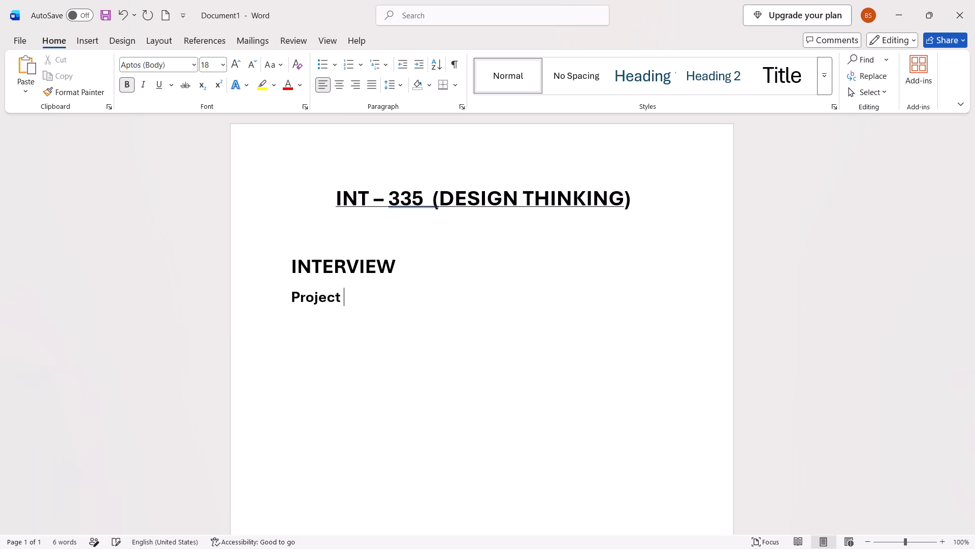
{"action": "type", "text": ":"}
{"action": "key", "text": "space"}
{"action": "type", "text": "Cl"}
{"action": "type", "text": "osing"}
{"action": "key", "text": "space"}
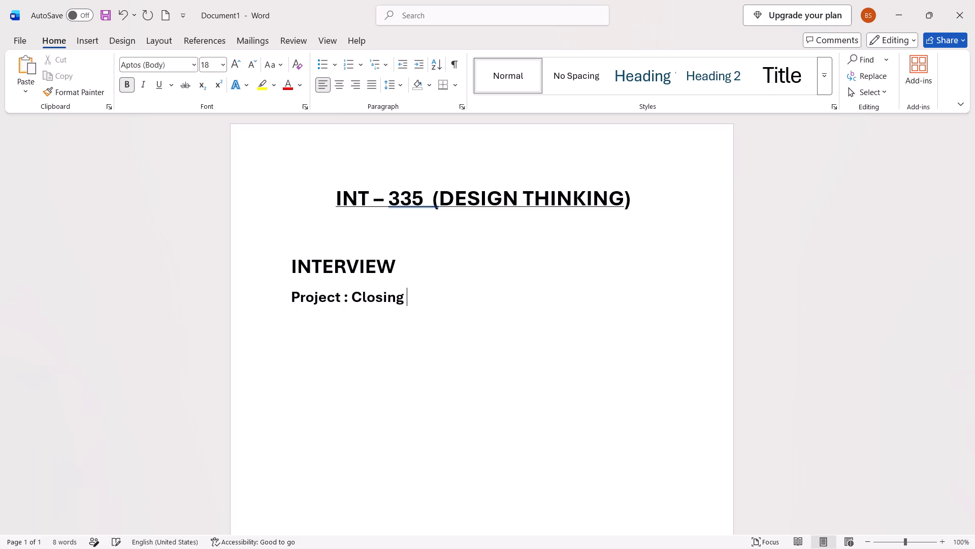
{"action": "type", "text": "the loop"}
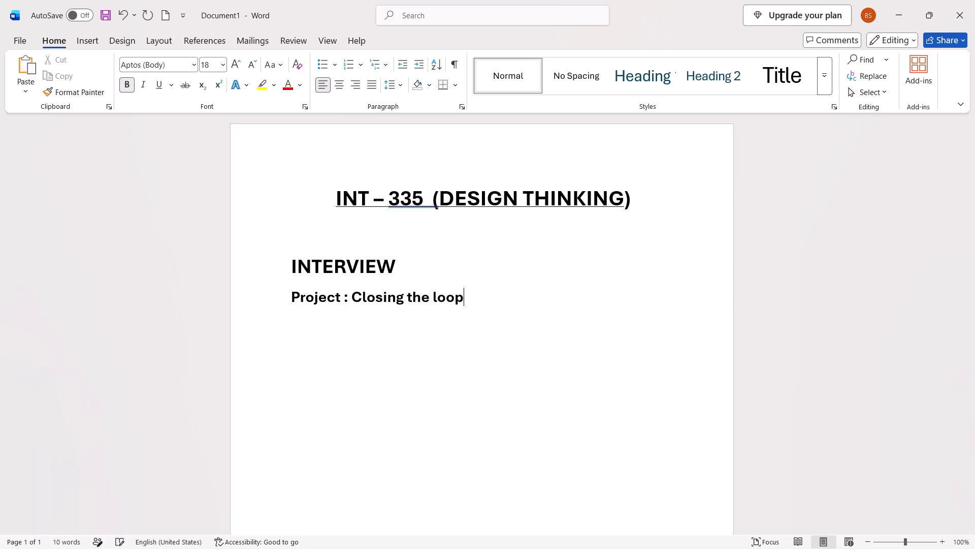
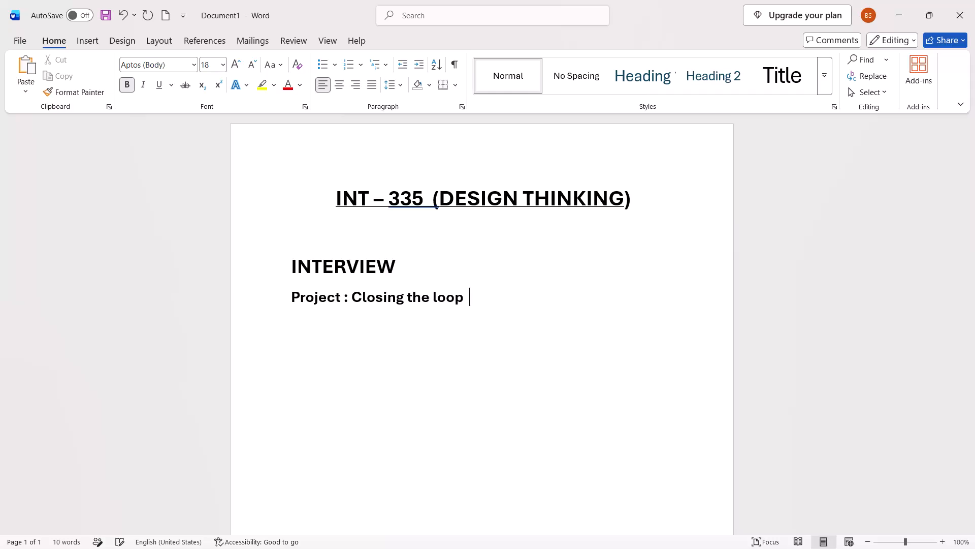
Extend the project line with "– Understanding and Solving Hostel Students’ Problems." and add two new lines below it.
{"action": "key", "text": "space"}
{"action": "type", "text": "-"}
{"action": "key", "text": "space"}
{"action": "type", "text": "Un"}
{"action": "type", "text": "derstanding"}
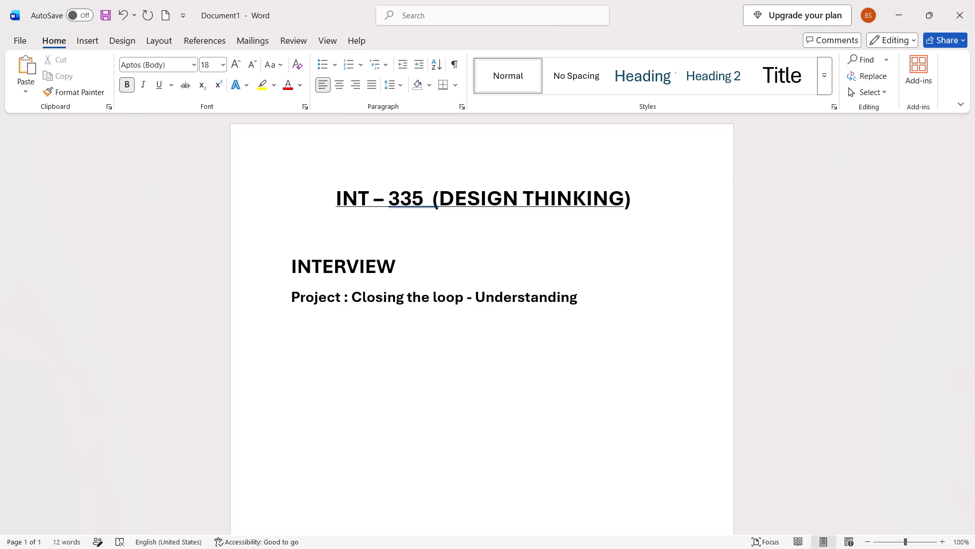
{"action": "key", "text": "space"}
{"action": "type", "text": "and"}
{"action": "key", "text": "space"}
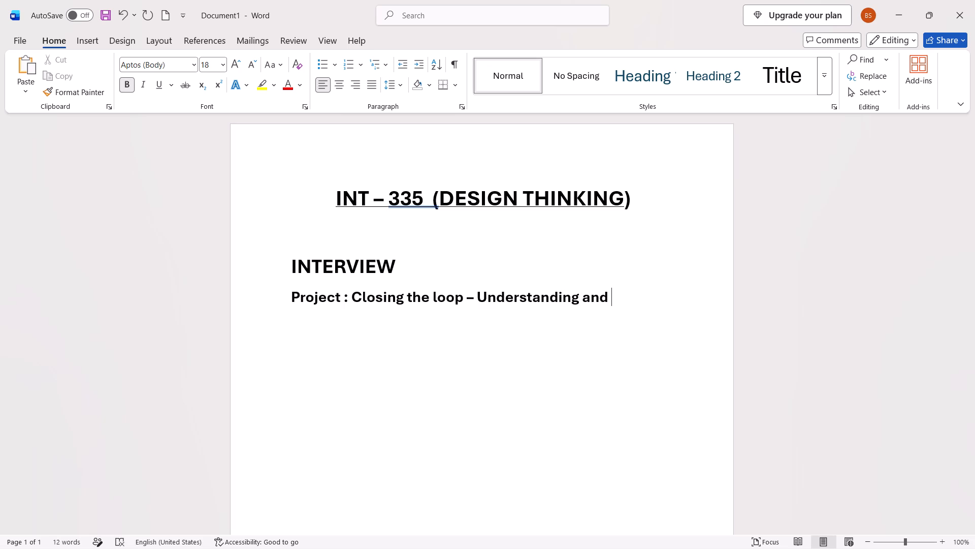
{"action": "type", "text": "Sol"}
{"action": "type", "text": "ving Hoste"}
{"action": "type", "text": "l Stu"}
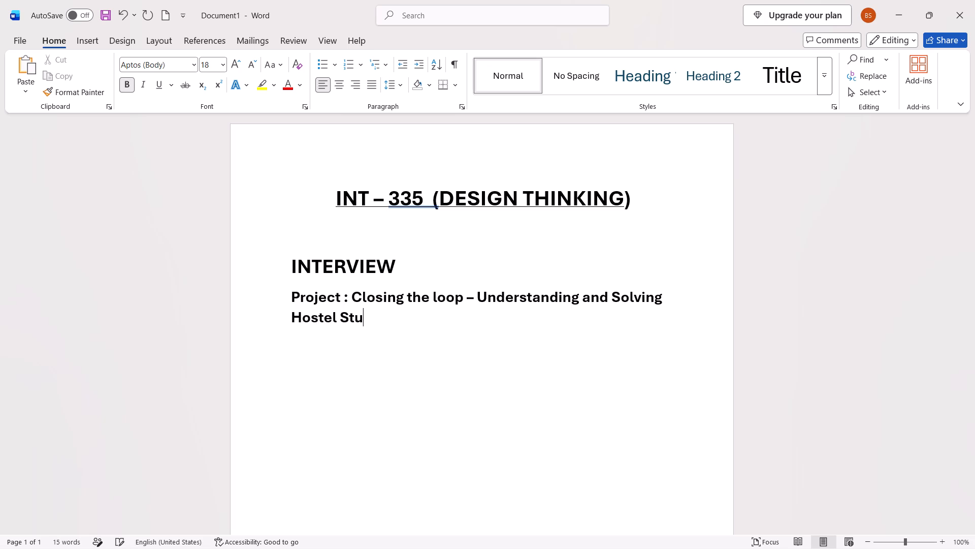
{"action": "type", "text": "den"}
{"action": "type", "text": "ts"}
{"action": "key", "text": "semicolon"}
{"action": "key", "text": "BackSpace"}
{"action": "type", "text": "'"}
{"action": "key", "text": "space"}
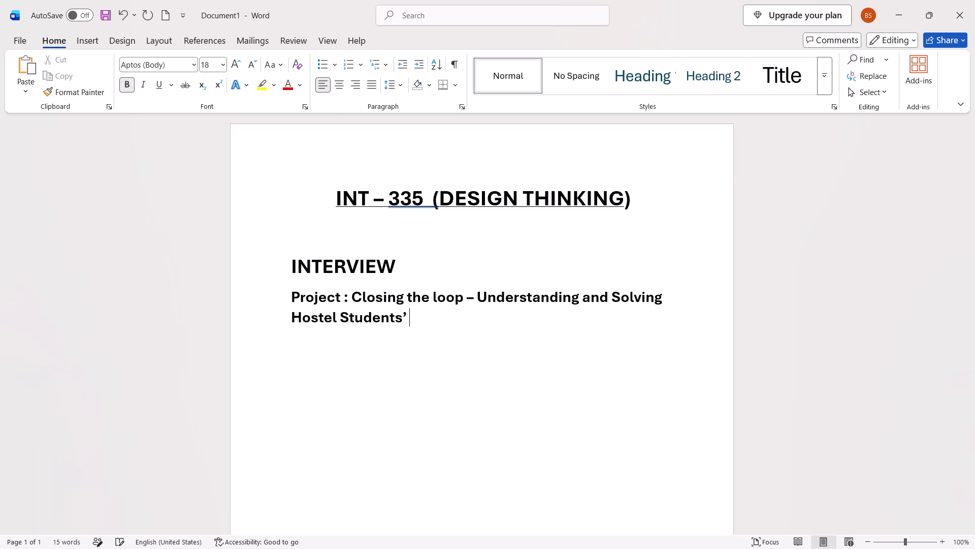
{"action": "type", "text": "Problems"}
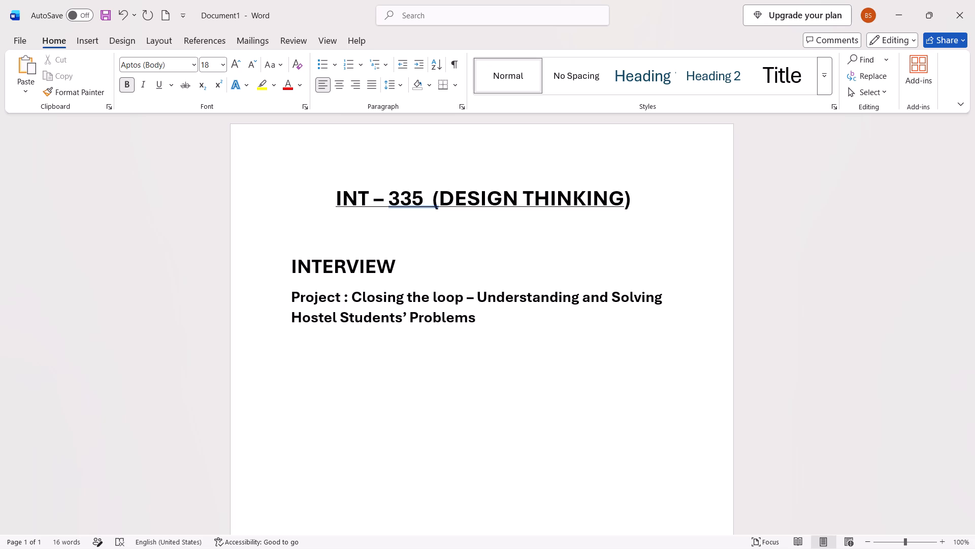
{"action": "key", "text": "period"}
{"action": "key", "text": "Return"}
{"action": "key", "text": "Return"}
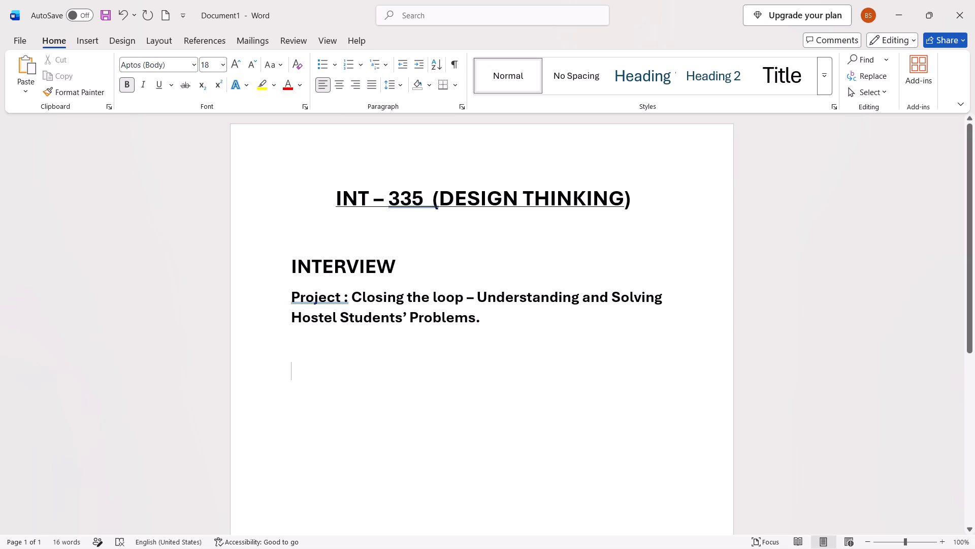
Underline the word "Project" at the start of the project line.
{"action": "left_click_drag", "start_coordinate": [289, 296], "coordinate": [310, 296]}
{"action": "left_click_drag", "start_coordinate": [310, 296], "coordinate": [341, 300]}
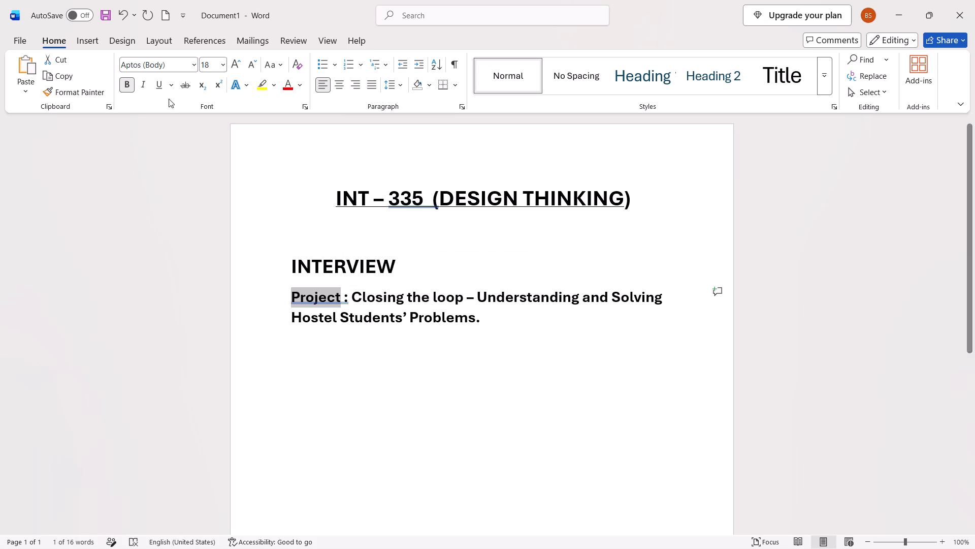
{"action": "left_click", "coordinate": [161, 83]}
{"action": "left_click", "coordinate": [926, 184]}
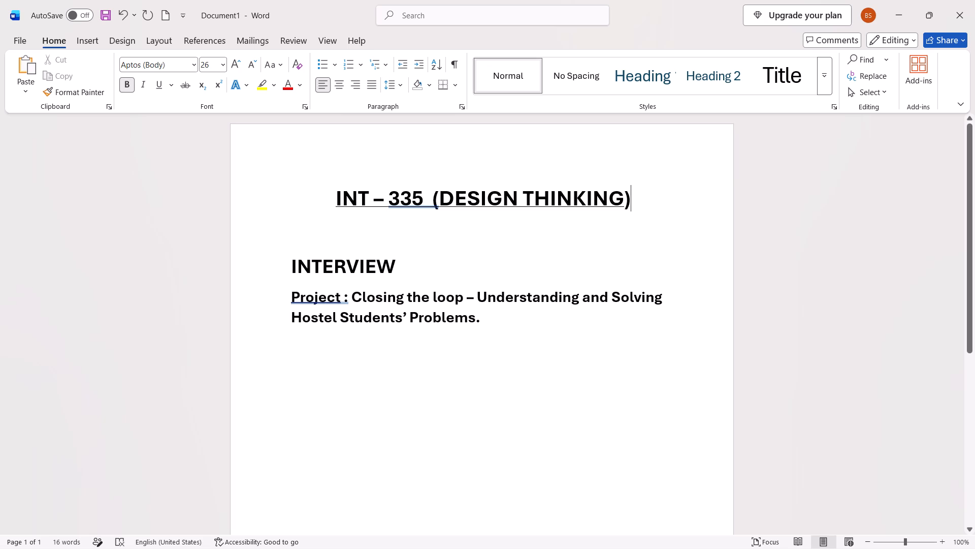
Remove the blank line between the title and the "INTERVIEW" heading.
{"action": "left_click", "coordinate": [304, 245]}
{"action": "key", "text": "BackSpace"}
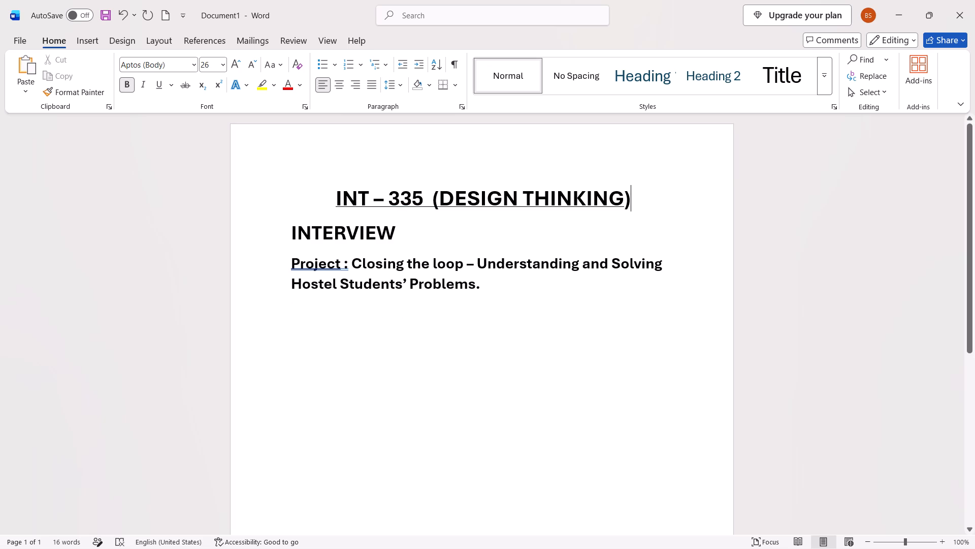
Shift the "INTERVIEW" heading toward the centre of the page by inserting 23 spaces before it.
{"action": "left_click", "coordinate": [285, 231]}
{"action": "key", "text": "space"}
{"action": "key", "text": "space"}
{"action": "key", "text": "space"}
{"action": "key", "text": "space"}
{"action": "key", "text": "space"}
{"action": "key", "text": "space"}
{"action": "key", "text": "space"}
{"action": "key", "text": "space"}
{"action": "key", "text": "space"}
{"action": "key", "text": "space"}
{"action": "key", "text": "space"}
{"action": "key", "text": "space"}
{"action": "key", "text": "space"}
{"action": "key", "text": "space"}
{"action": "key", "text": "space"}
{"action": "key", "text": "space"}
{"action": "key", "text": "space"}
{"action": "key", "text": "space"}
{"action": "key", "text": "space"}
{"action": "key", "text": "space"}
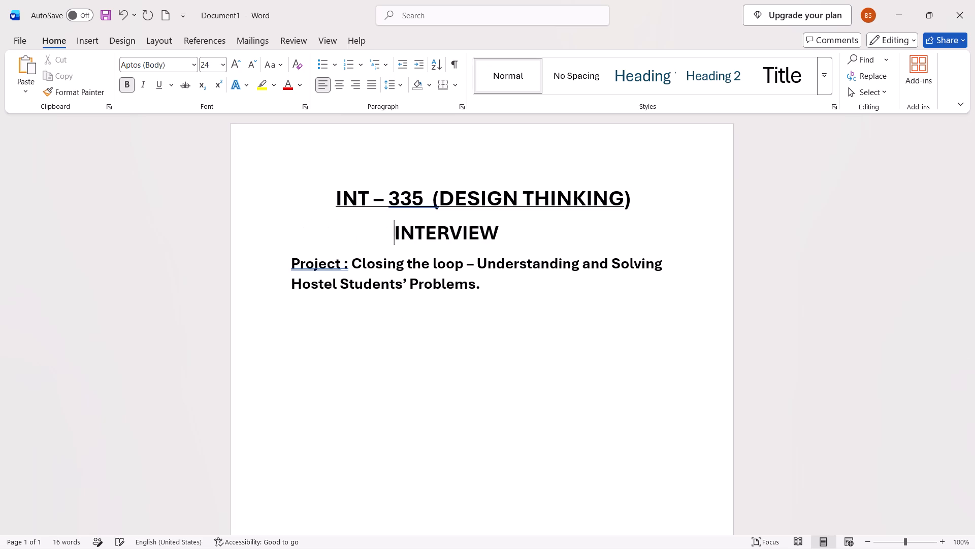
{"action": "key", "text": "space"}
{"action": "key", "text": "space"}
{"action": "key", "text": "space"}
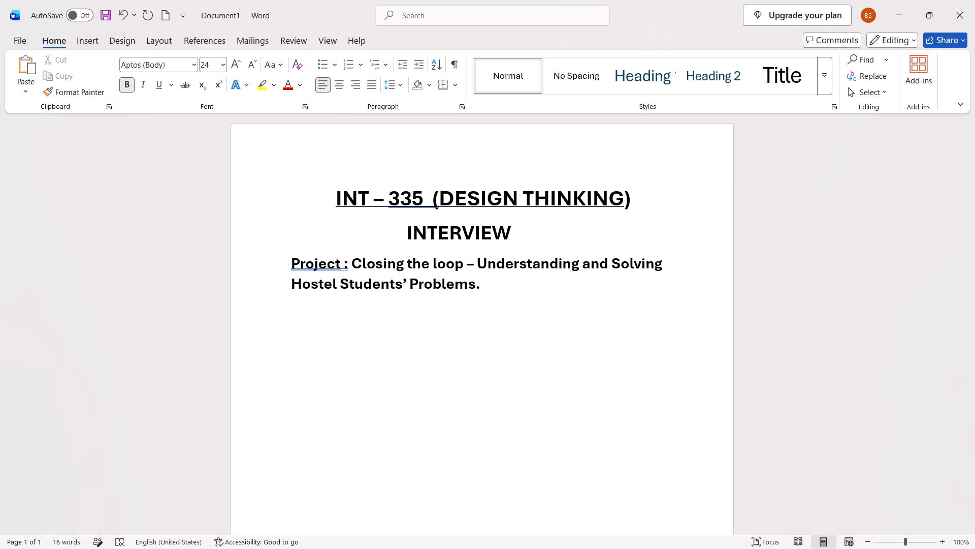
{"action": "left_click", "coordinate": [974, 181]}
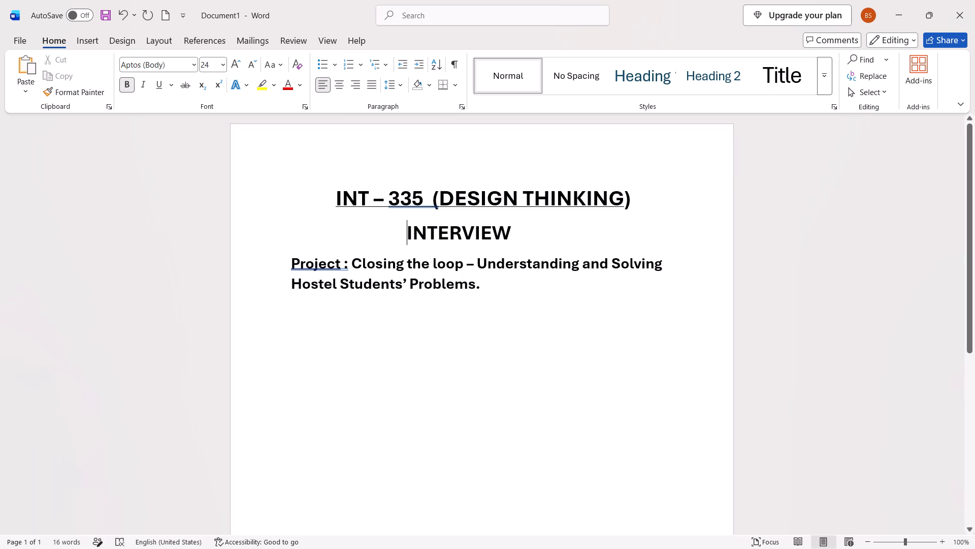
Try to indent the wrapped line "Hostel Students’ Problems." by inserting seven spaces before it.
{"action": "left_click", "coordinate": [289, 287]}
{"action": "key", "text": "space"}
{"action": "key", "text": "space"}
{"action": "key", "text": "space"}
{"action": "key", "text": "space"}
{"action": "key", "text": "space"}
{"action": "key", "text": "space"}
{"action": "key", "text": "space"}
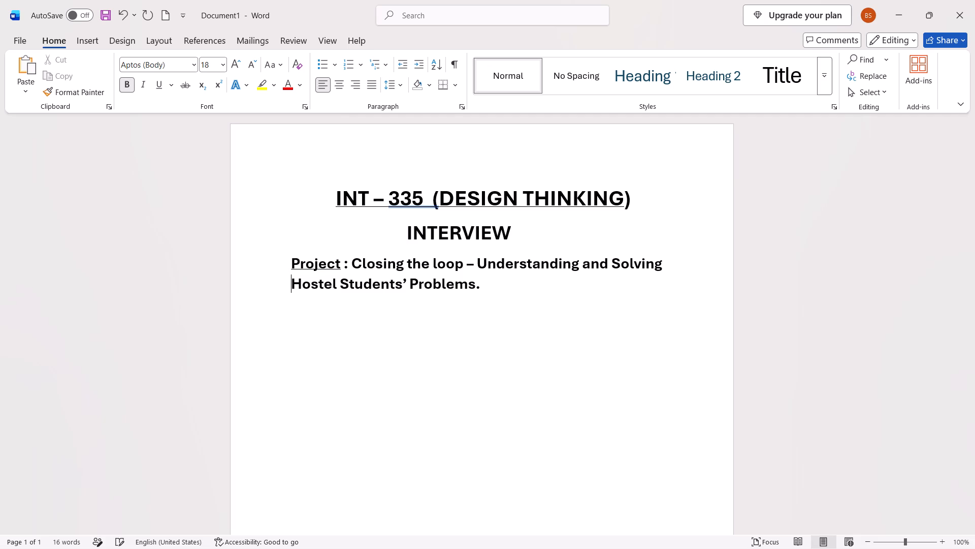
{"action": "double_click", "coordinate": [830, 290]}
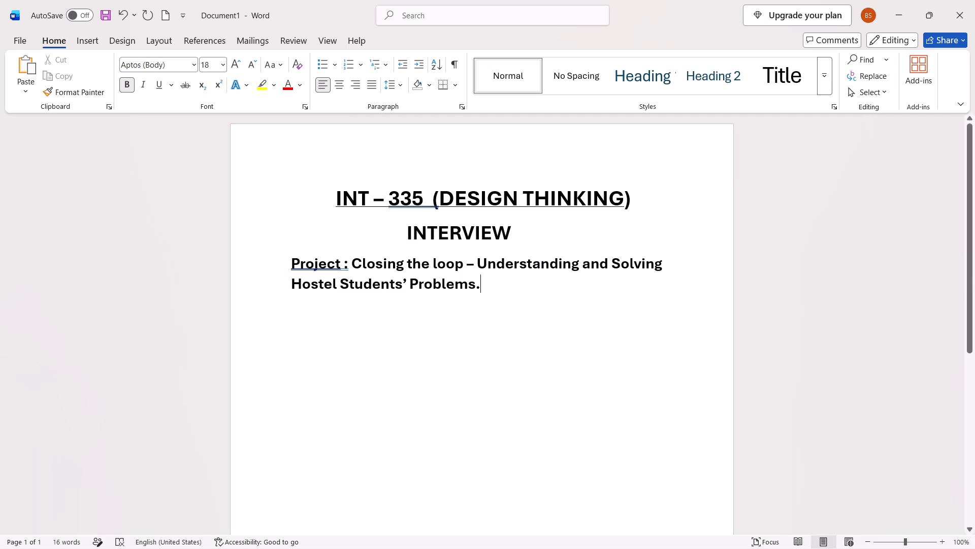
Nudge the "INTERVIEW" heading further toward the centre with two more leading spaces.
{"action": "left_click", "coordinate": [405, 231]}
{"action": "key", "text": "space"}
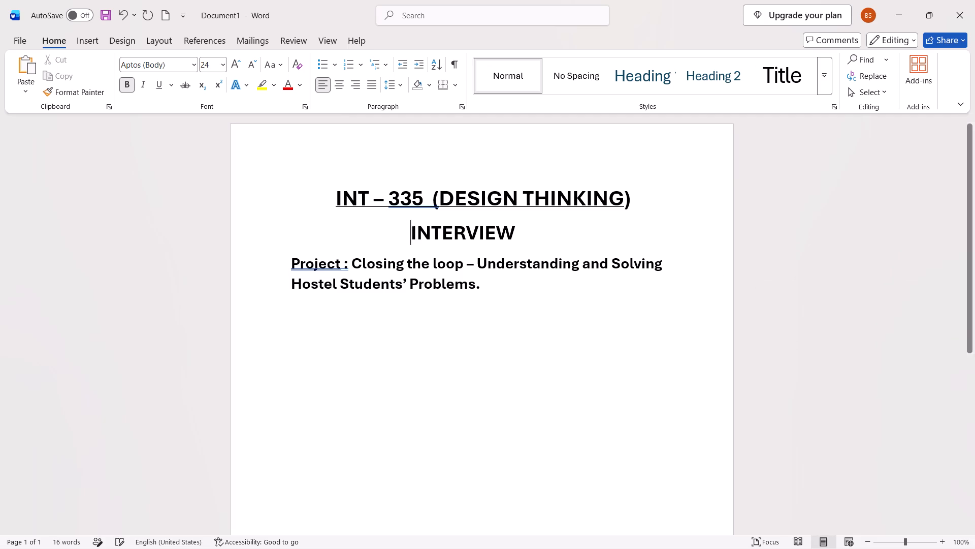
{"action": "key", "text": "space"}
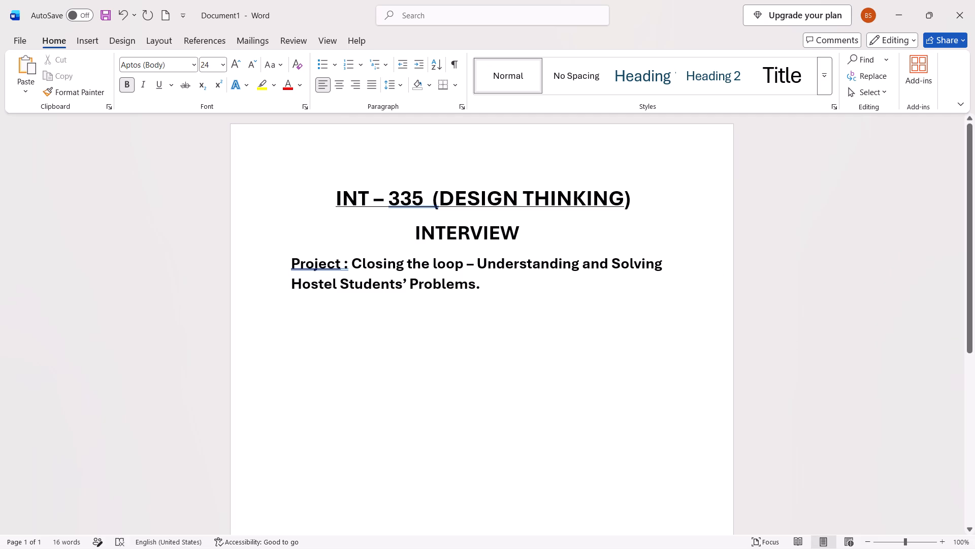
{"action": "left_click", "coordinate": [864, 222]}
Paste the copied project overview text on a new line below the project line, in non-bold at font size 16.
{"action": "left_click", "coordinate": [536, 294]}
{"action": "key", "text": "Return"}
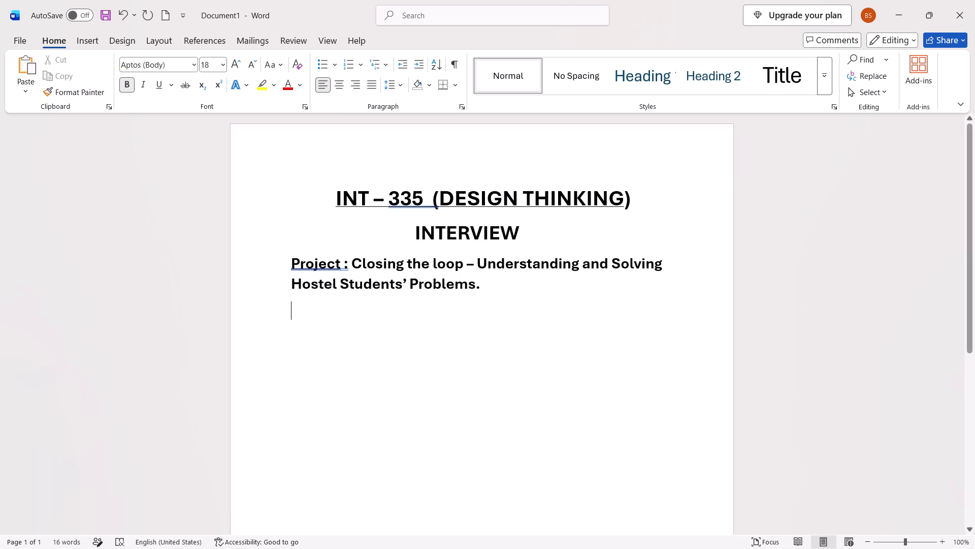
{"action": "left_click", "coordinate": [132, 86]}
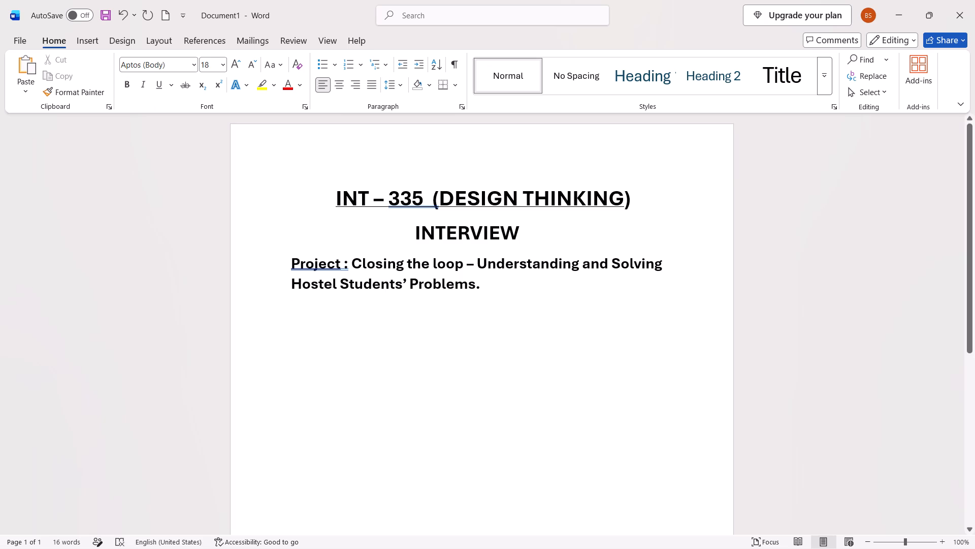
{"action": "key", "text": "Return"}
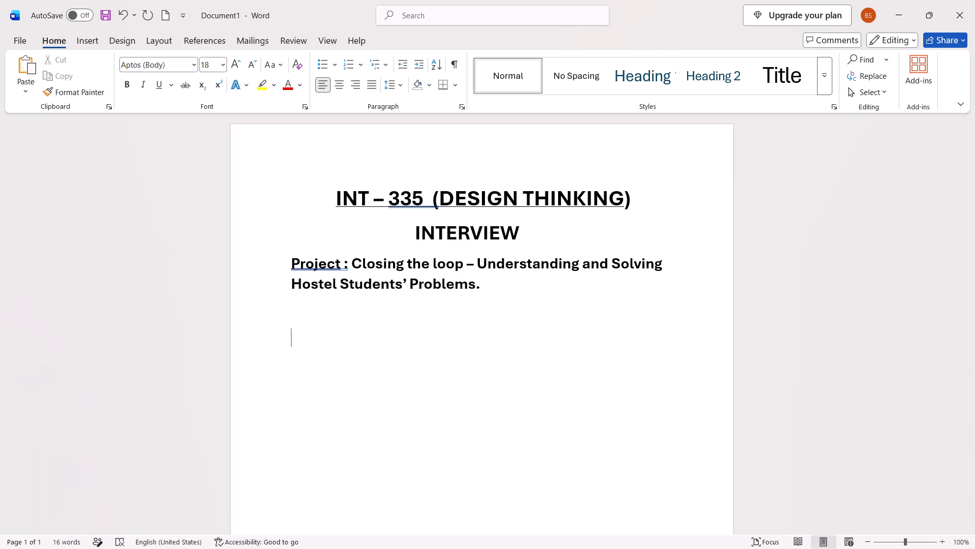
{"action": "key", "text": "BackSpace"}
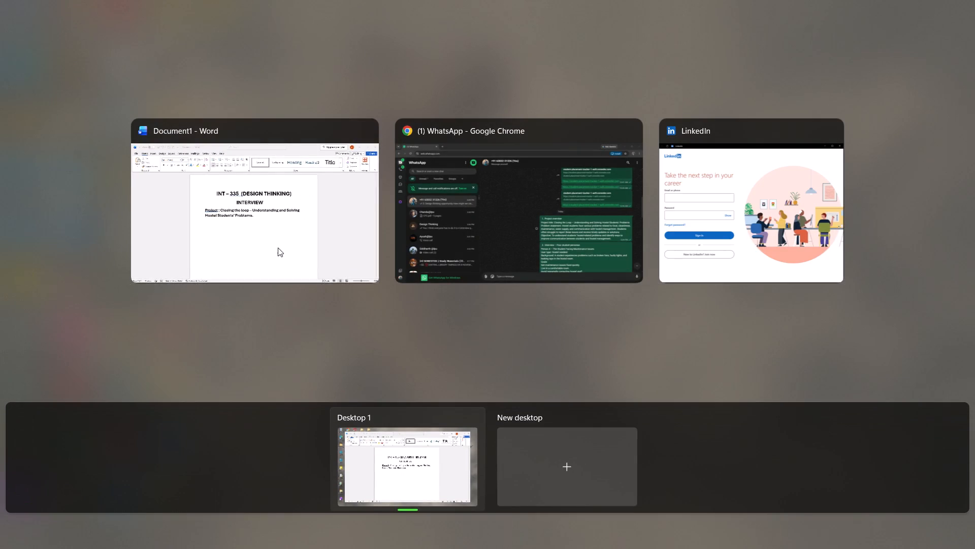
{"action": "left_click", "coordinate": [278, 248]}
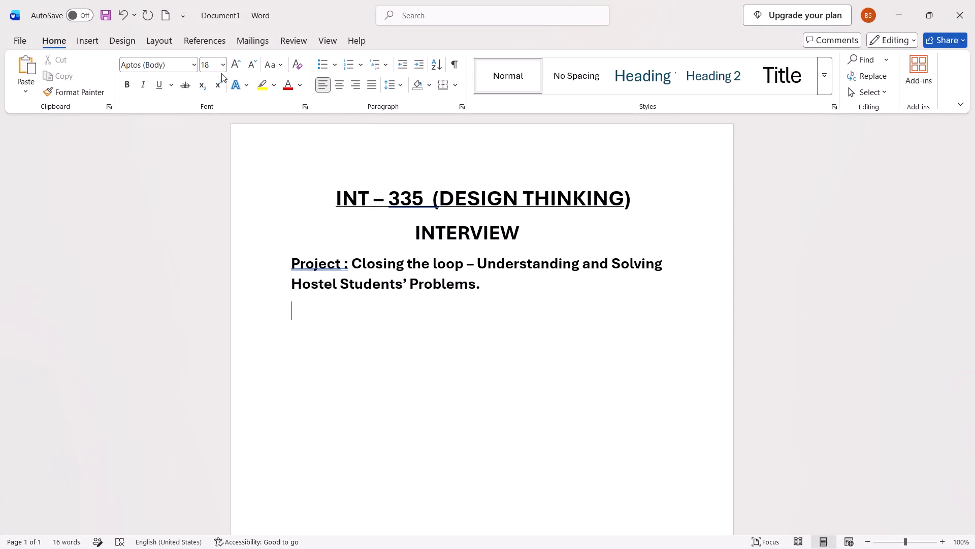
{"action": "left_click", "coordinate": [221, 68]}
{"action": "left_click", "coordinate": [218, 172]}
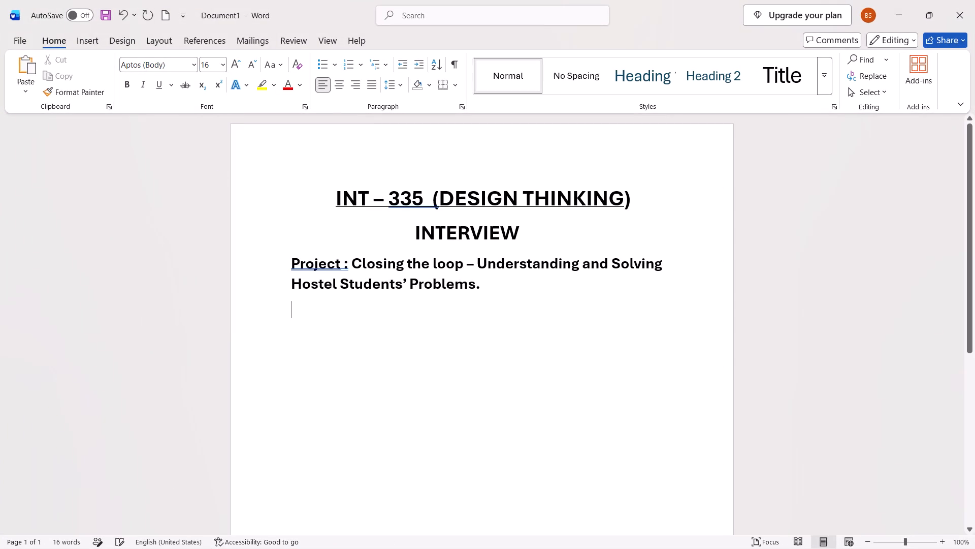
{"action": "key", "text": "ctrl+v"}
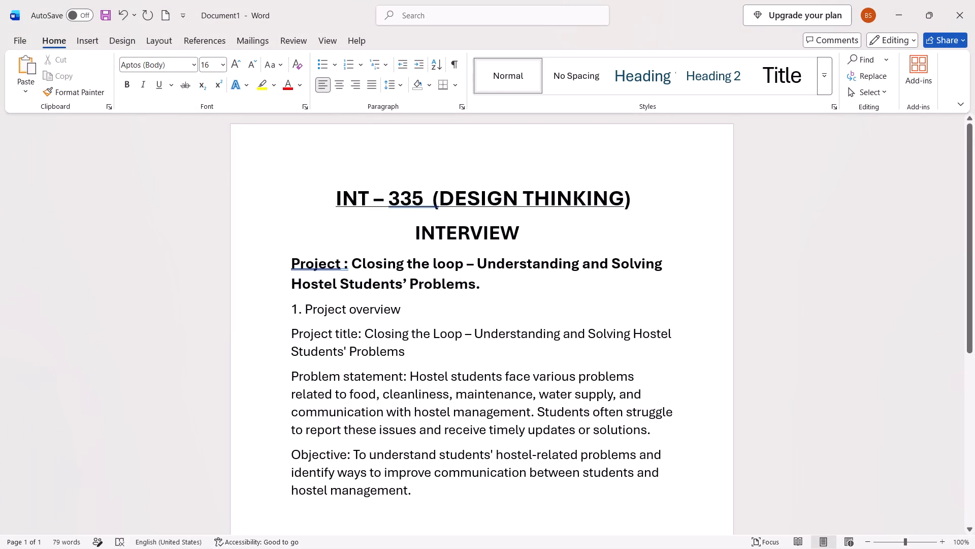
Make the "1. Project overview" line bold.
{"action": "scroll", "coordinate": [330, 311], "scroll_direction": "down", "scroll_amount": 1}
{"action": "scroll", "coordinate": [330, 311], "scroll_direction": "up", "scroll_amount": 1}
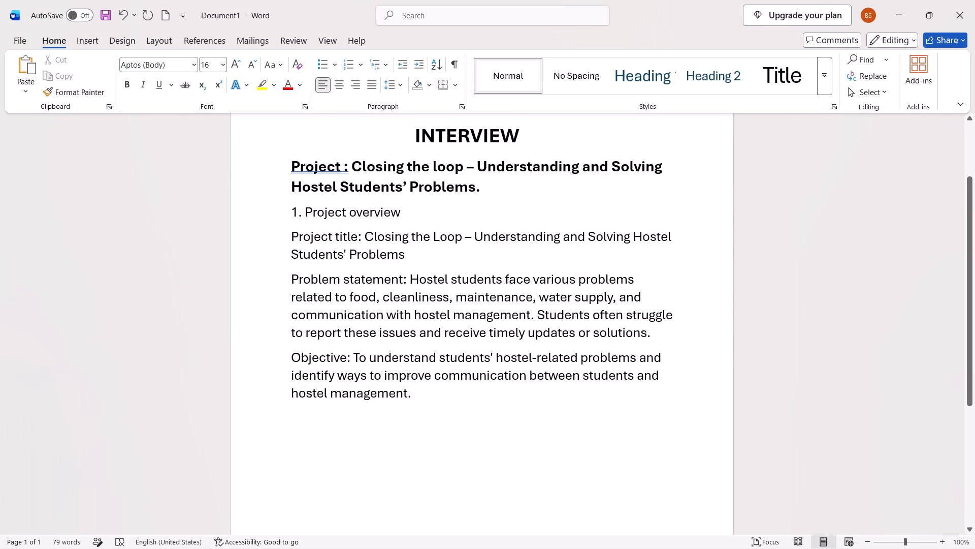
{"action": "left_click", "coordinate": [290, 212]}
{"action": "left_click_drag", "start_coordinate": [290, 212], "coordinate": [389, 212]}
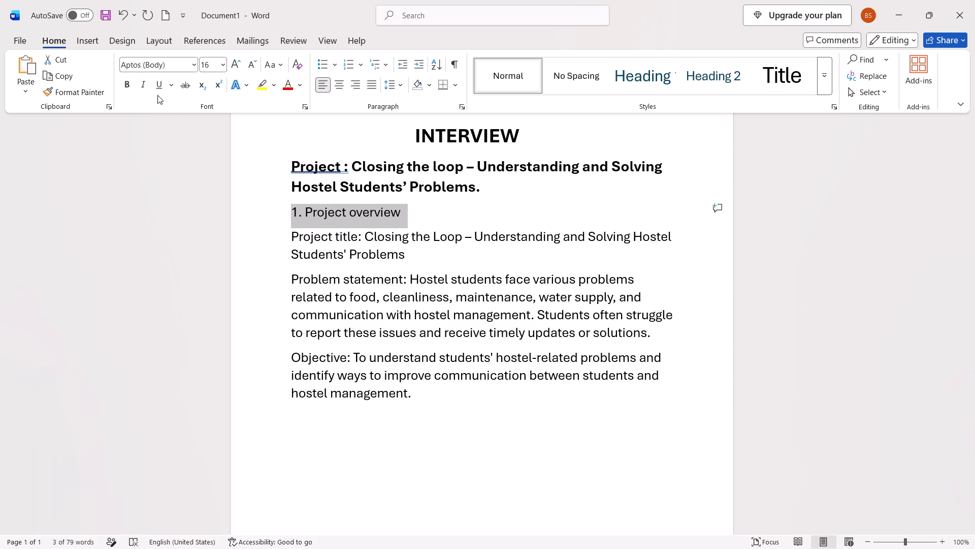
{"action": "left_click", "coordinate": [125, 82]}
{"action": "left_click", "coordinate": [839, 257]}
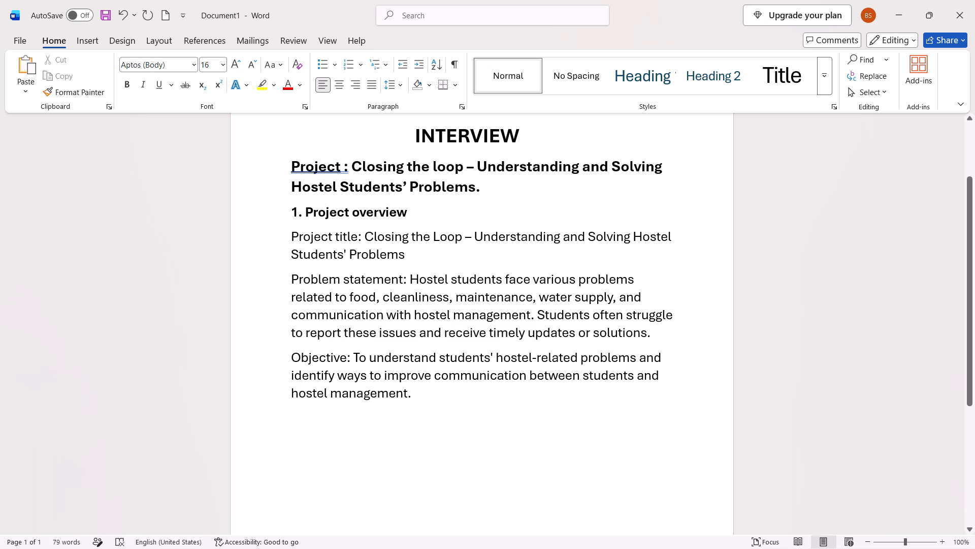
Add two empty lines below the "Objective" paragraph.
{"action": "scroll", "coordinate": [321, 344], "scroll_direction": "down", "scroll_amount": 1}
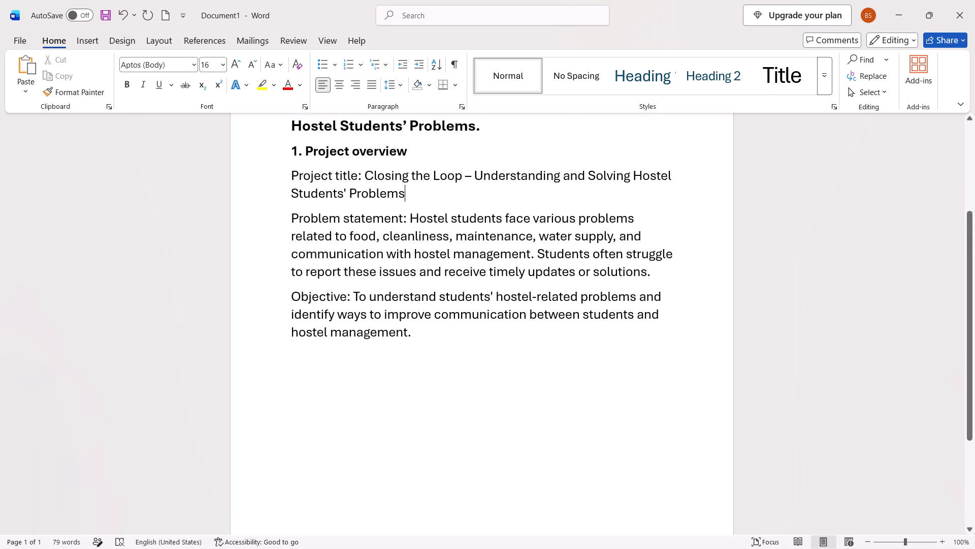
{"action": "scroll", "coordinate": [321, 344], "scroll_direction": "down", "scroll_amount": 1}
{"action": "scroll", "coordinate": [321, 344], "scroll_direction": "up", "scroll_amount": 1}
{"action": "left_click", "coordinate": [452, 395]}
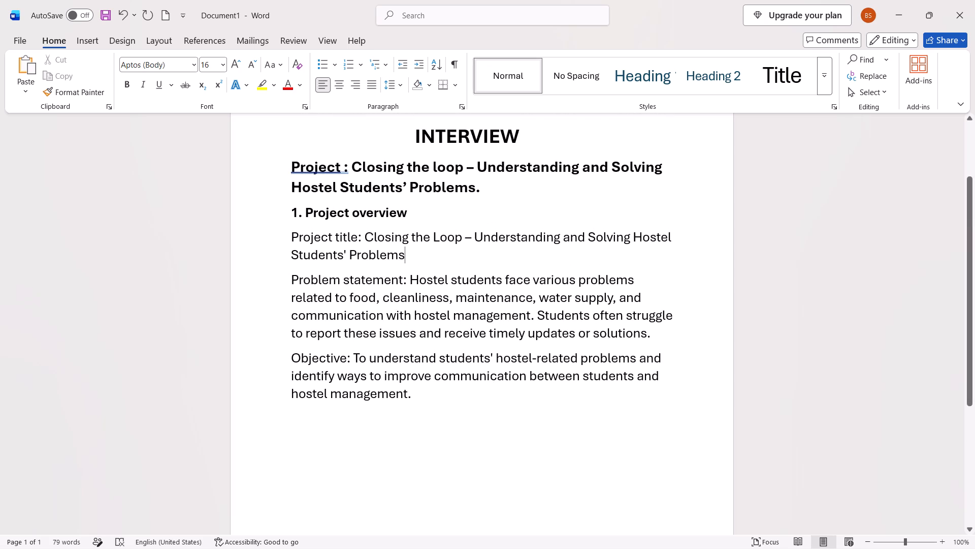
{"action": "key", "text": "Return"}
{"action": "key", "text": "Return"}
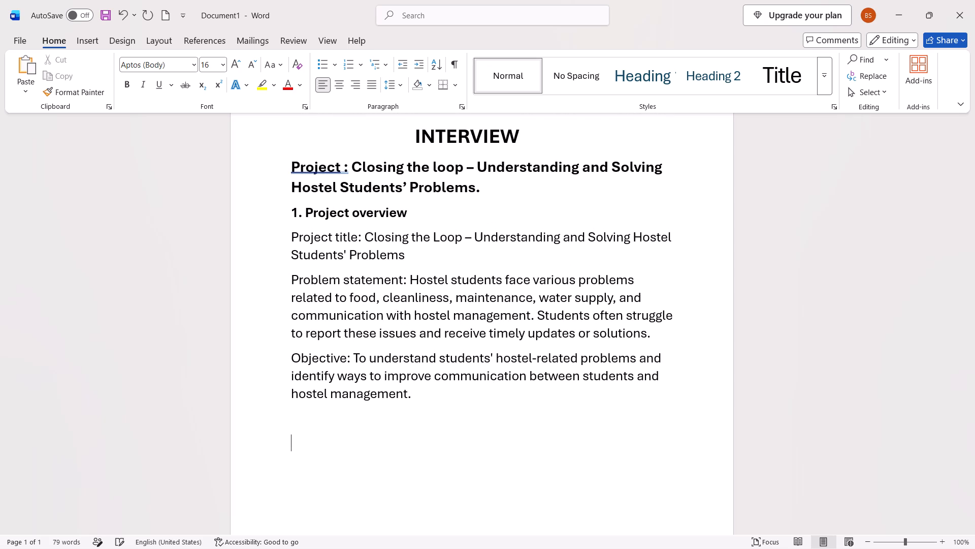
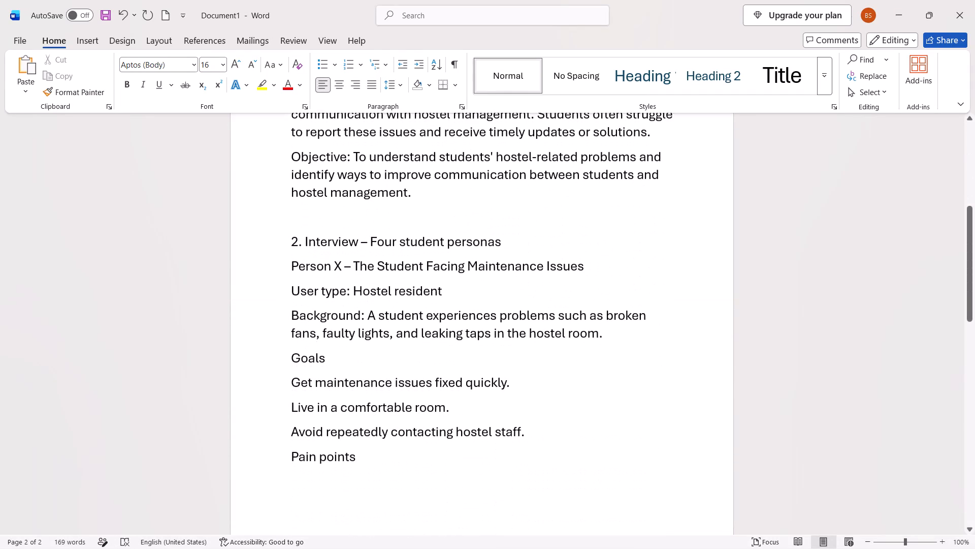
Make the "2. Interview – Four student personas" line bold.
{"action": "left_click_drag", "start_coordinate": [288, 236], "coordinate": [299, 238]}
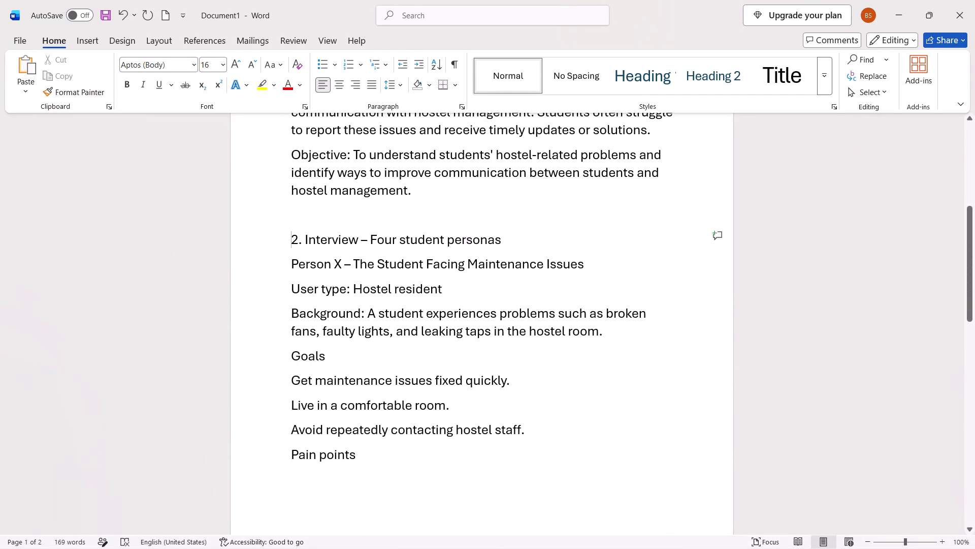
{"action": "left_click_drag", "start_coordinate": [299, 238], "coordinate": [373, 239]}
{"action": "left_click_drag", "start_coordinate": [373, 239], "coordinate": [504, 241]}
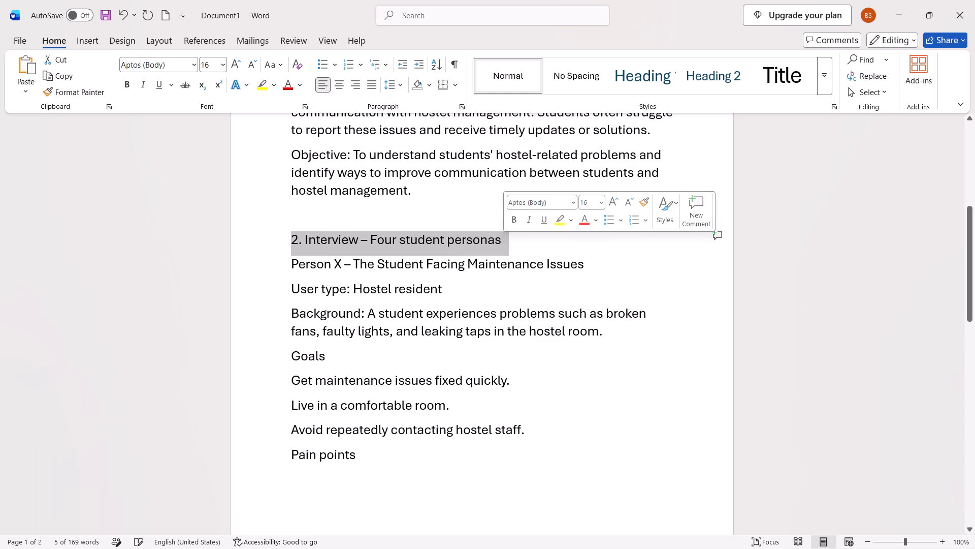
{"action": "left_click", "coordinate": [127, 83]}
{"action": "left_click", "coordinate": [112, 231]}
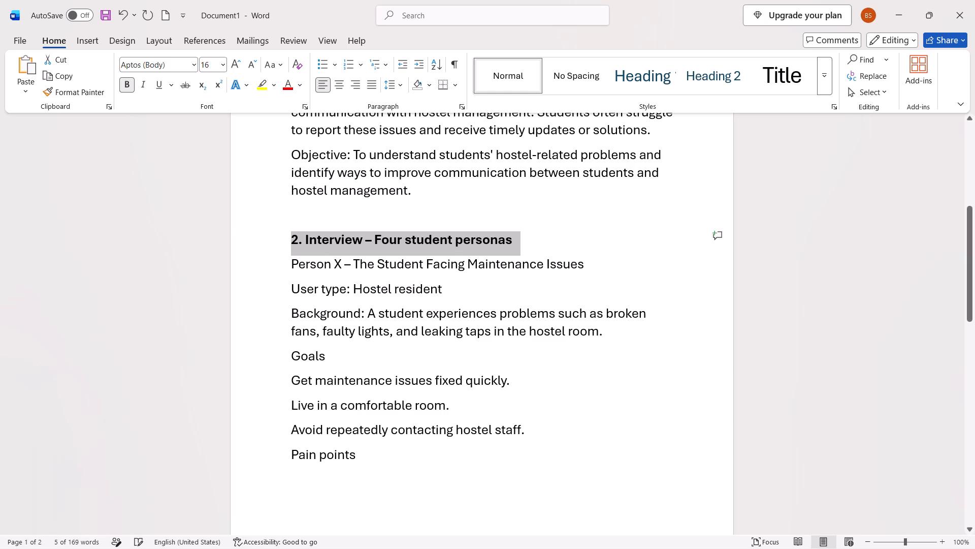
Make the words "Person X" bold in the "The Student Facing Maintenance Issues" line.
{"action": "scroll", "coordinate": [112, 231], "scroll_direction": "up", "scroll_amount": 1}
{"action": "scroll", "coordinate": [165, 236], "scroll_direction": "down", "scroll_amount": 1}
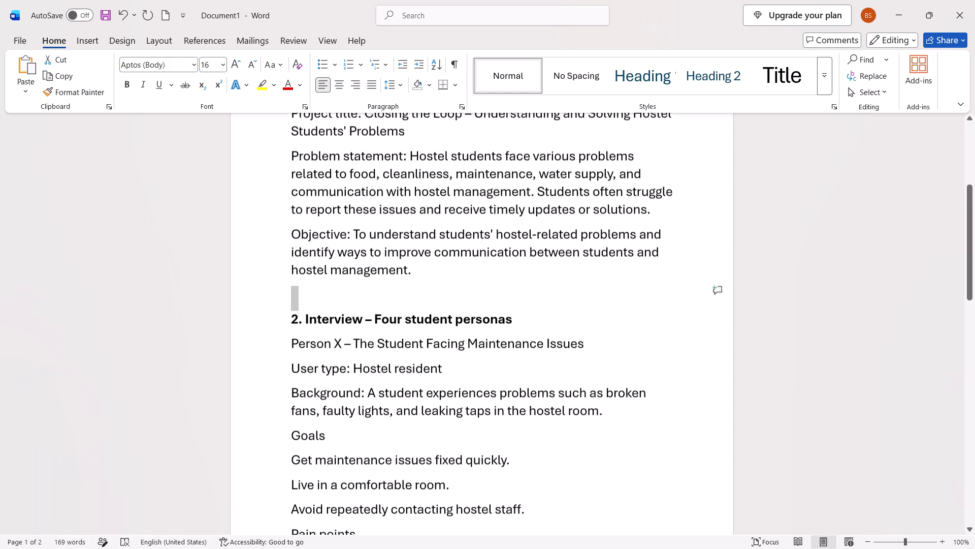
{"action": "left_click_drag", "start_coordinate": [292, 339], "coordinate": [343, 344]}
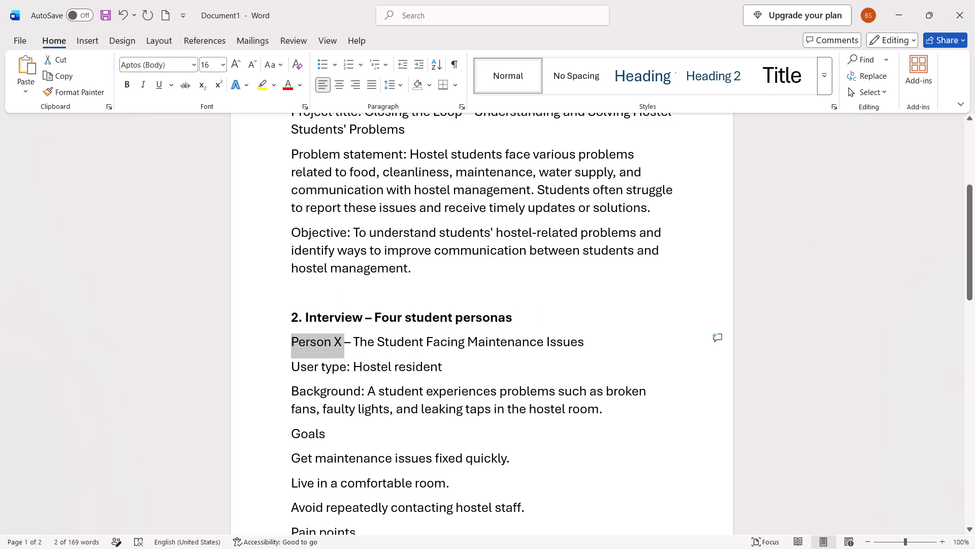
{"action": "left_click", "coordinate": [120, 82]}
{"action": "left_click", "coordinate": [133, 325]}
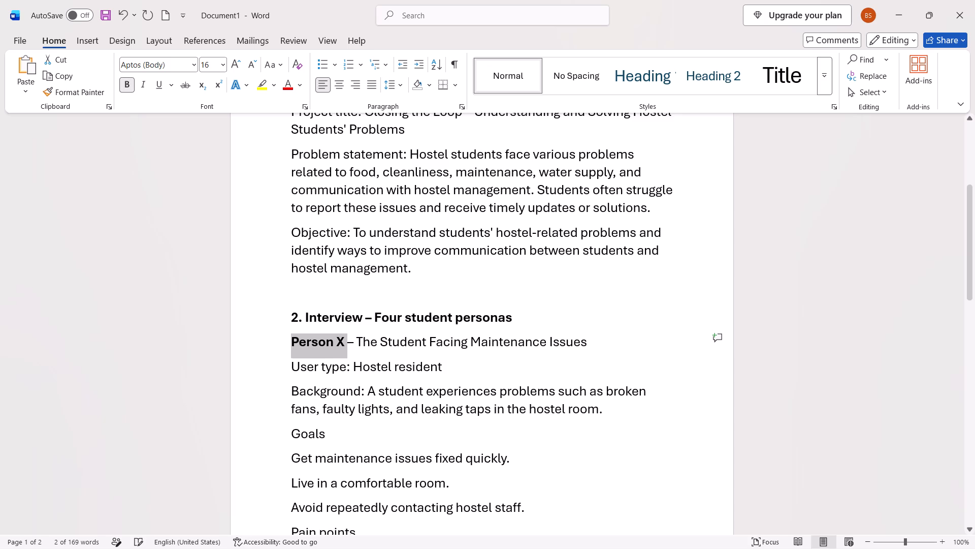
Place the text cursor at the end of the "Sample quote" paragraph, the last text in the document.
{"action": "scroll", "coordinate": [133, 325], "scroll_direction": "down", "scroll_amount": 1}
{"action": "scroll", "coordinate": [191, 328], "scroll_direction": "down", "scroll_amount": 2}
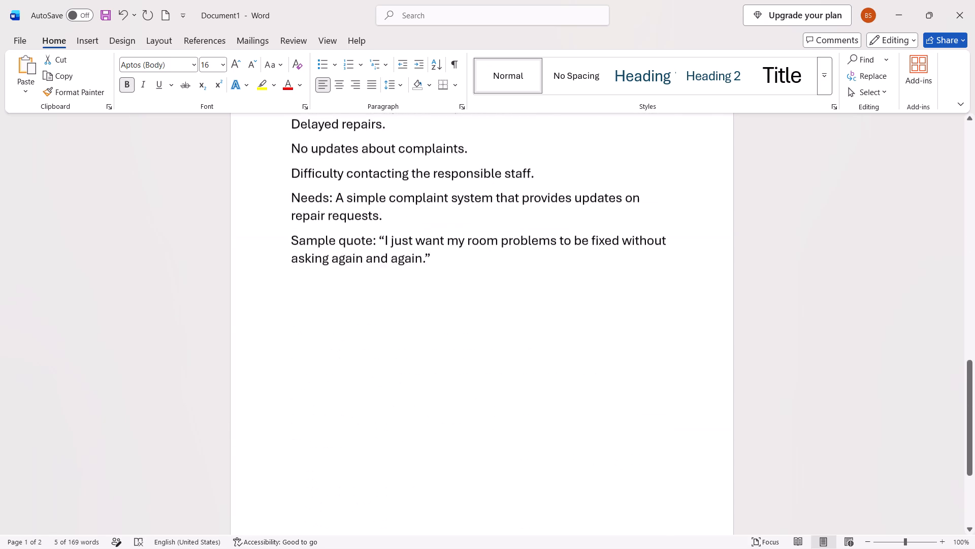
{"action": "scroll", "coordinate": [191, 328], "scroll_direction": "down", "scroll_amount": 1}
{"action": "scroll", "coordinate": [191, 328], "scroll_direction": "up", "scroll_amount": 1}
{"action": "left_click", "coordinate": [438, 253]}
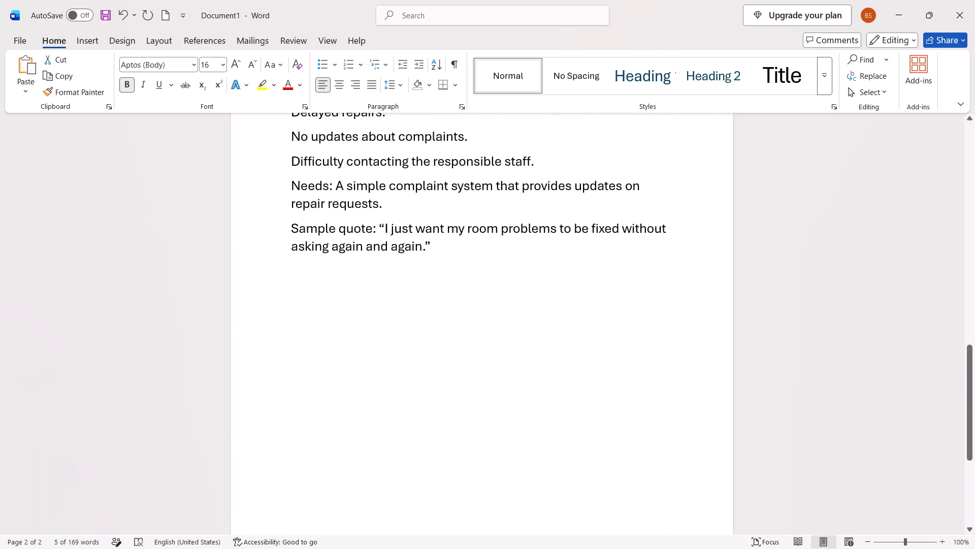
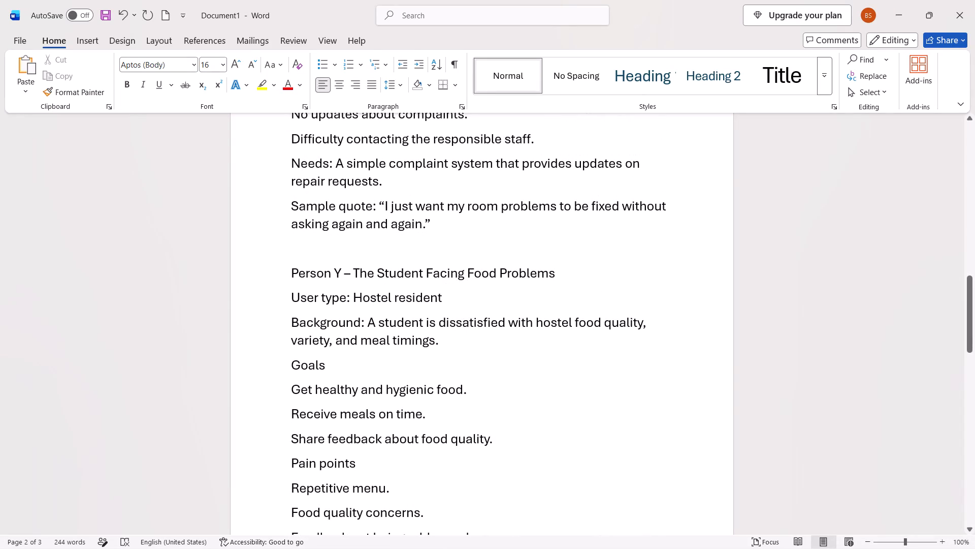
Make the words "Person Y" bold in the "The Student Facing Food Problems" line.
{"action": "left_click_drag", "start_coordinate": [292, 269], "coordinate": [343, 273]}
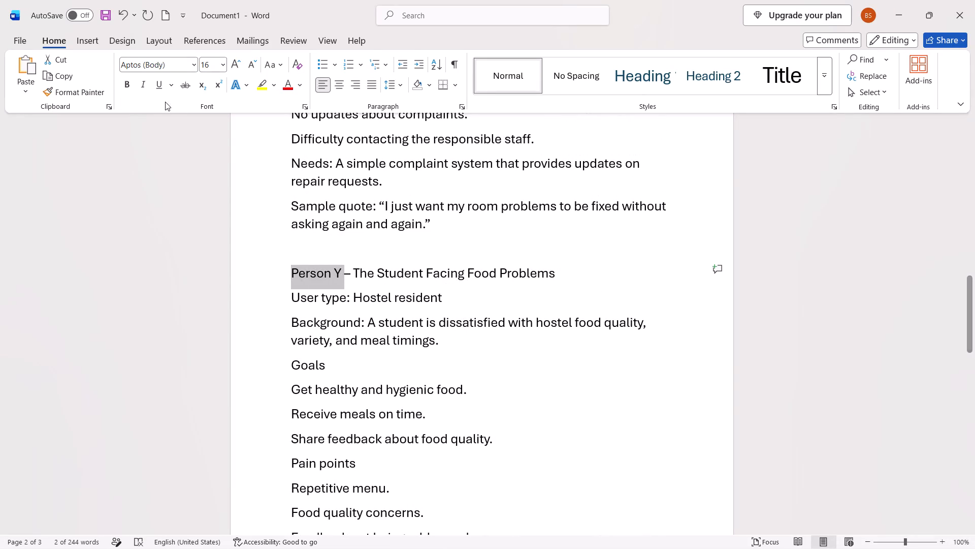
{"action": "left_click", "coordinate": [129, 88]}
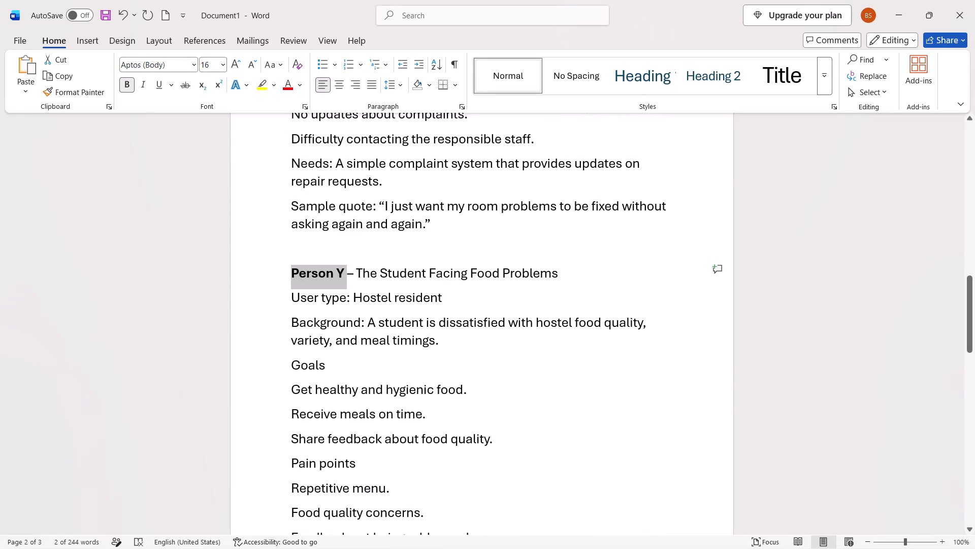
{"action": "left_click", "coordinate": [844, 252]}
Review the document's headings and persona text from the title page through the end of the Person Y section.
{"action": "scroll", "coordinate": [617, 280], "scroll_direction": "up", "scroll_amount": 2}
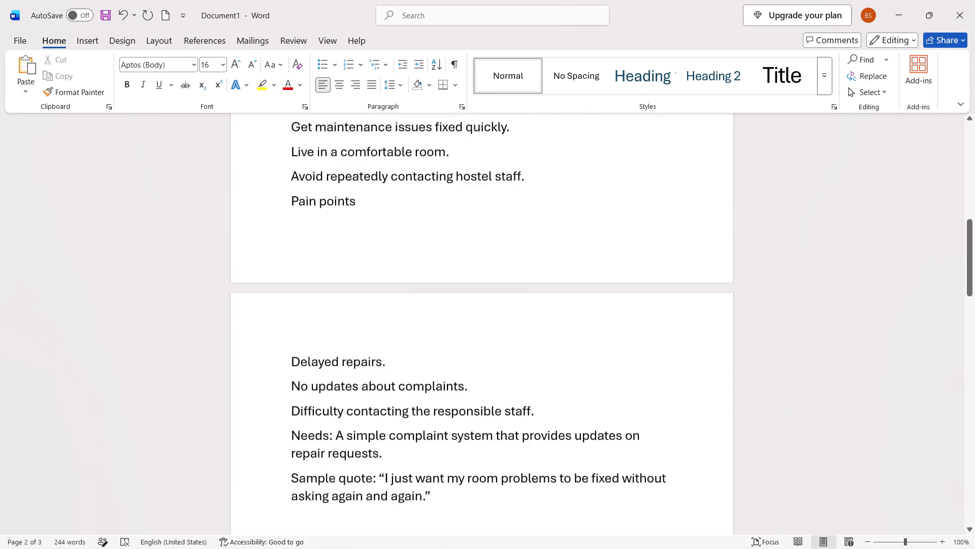
{"action": "scroll", "coordinate": [617, 280], "scroll_direction": "up", "scroll_amount": 1}
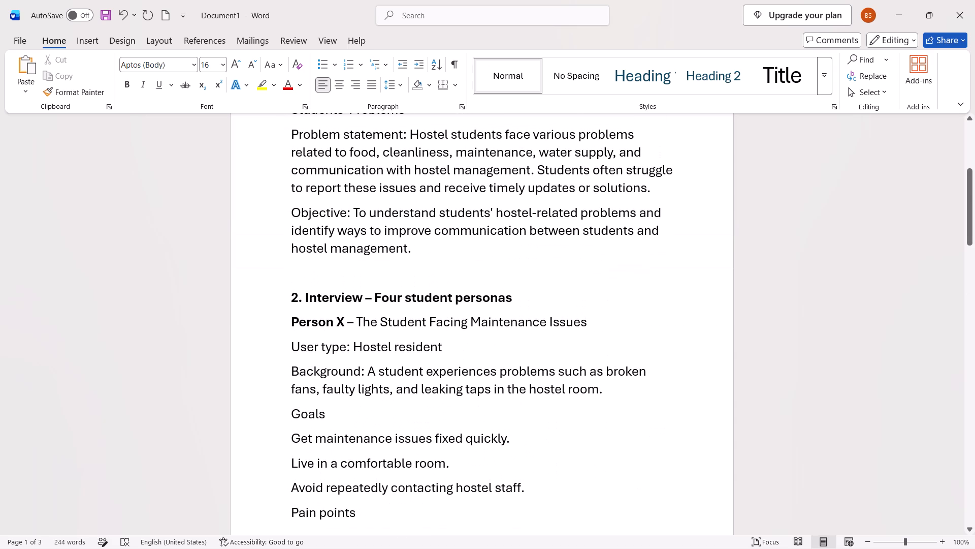
{"action": "scroll", "coordinate": [617, 280], "scroll_direction": "up", "scroll_amount": 8}
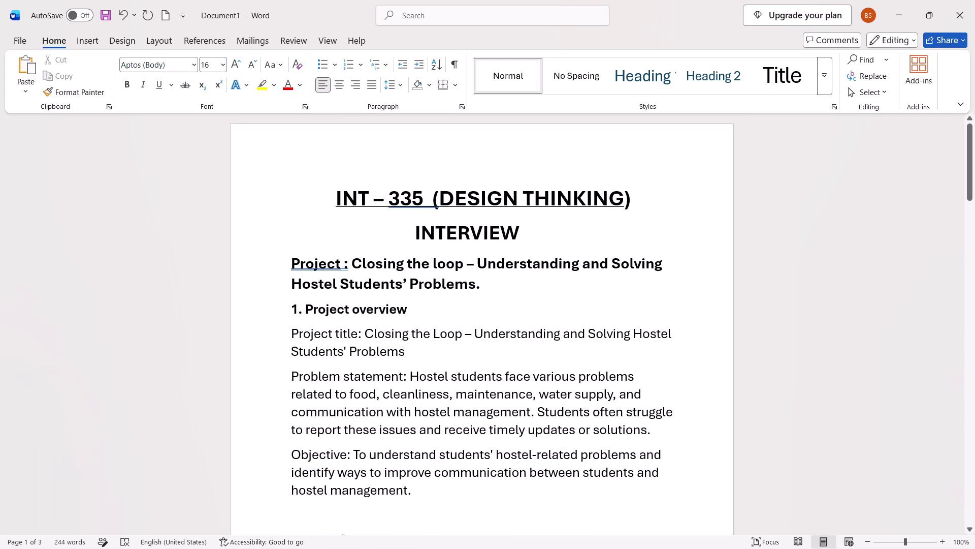
{"action": "scroll", "coordinate": [530, 284], "scroll_direction": "down", "scroll_amount": 2}
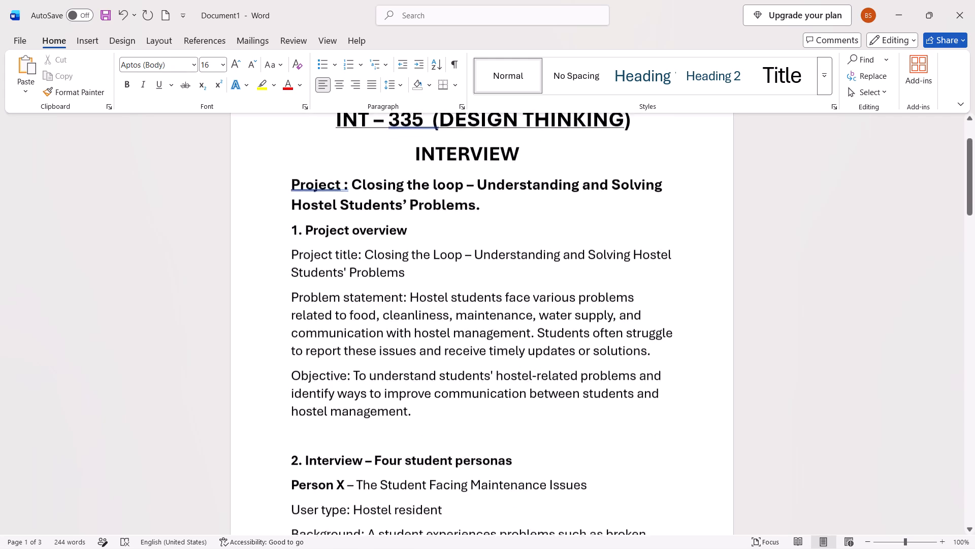
{"action": "scroll", "coordinate": [530, 284], "scroll_direction": "down", "scroll_amount": 6}
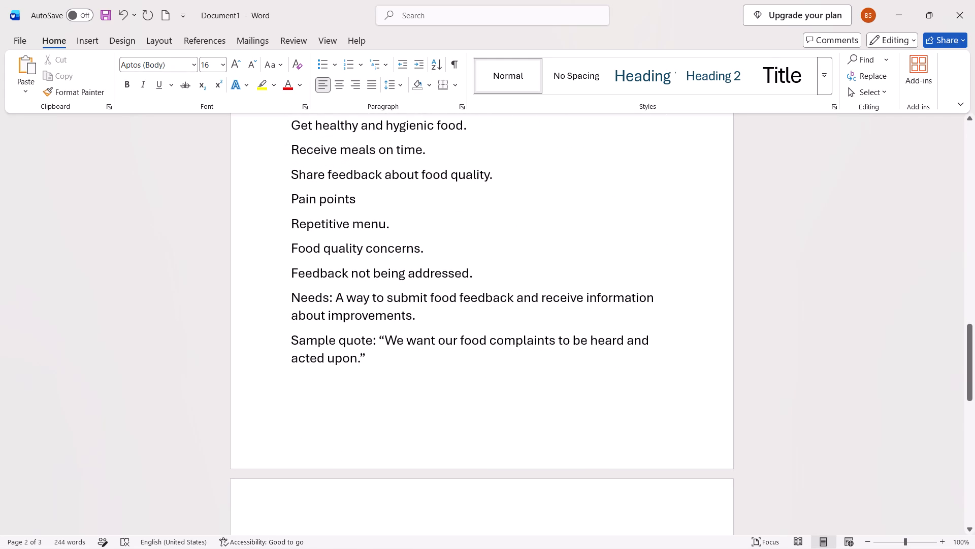
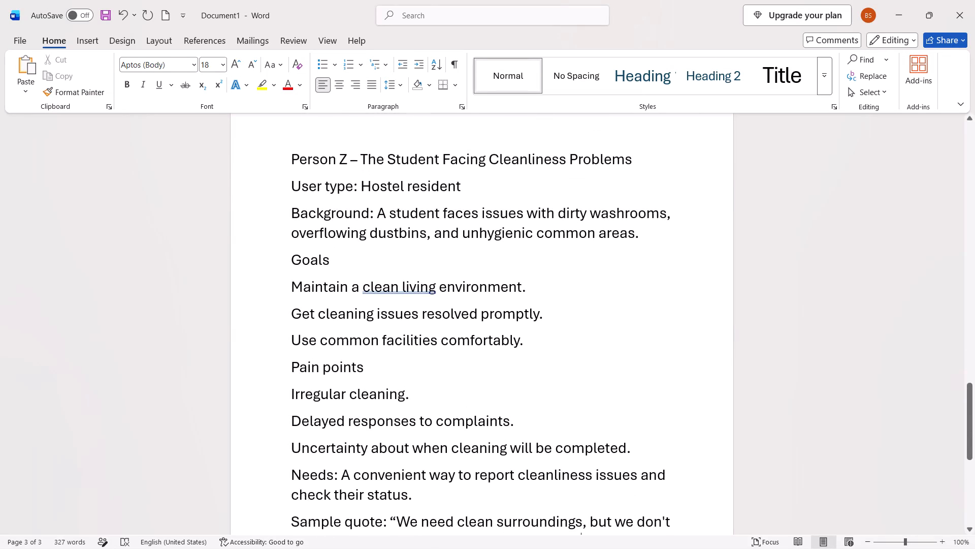
Make the words "Person Z" bold in the "The Student Facing Cleanliness Problems" line.
{"action": "scroll", "coordinate": [268, 315], "scroll_direction": "up", "scroll_amount": 1}
{"action": "left_click_drag", "start_coordinate": [292, 275], "coordinate": [318, 280]}
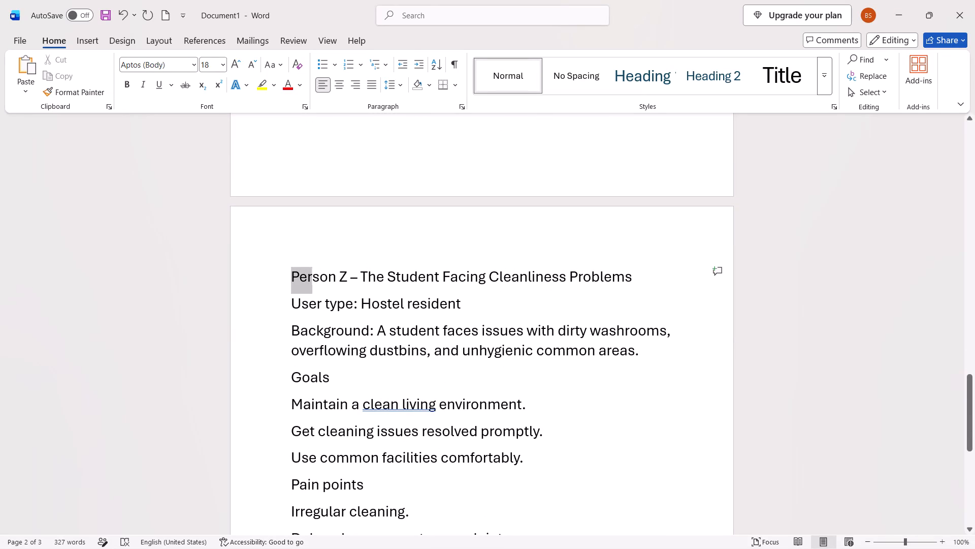
{"action": "left_click_drag", "start_coordinate": [318, 280], "coordinate": [350, 279]}
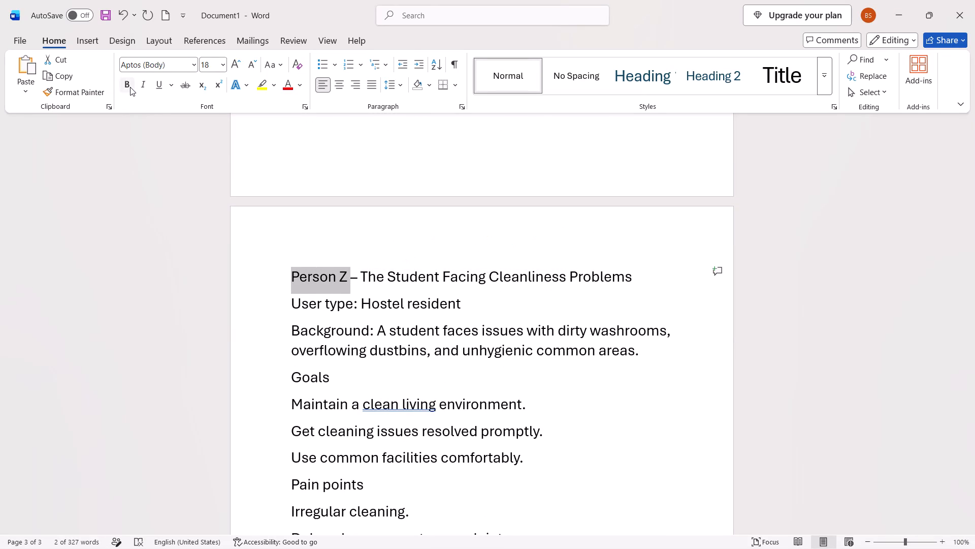
{"action": "left_click", "coordinate": [130, 87]}
{"action": "left_click", "coordinate": [109, 220]}
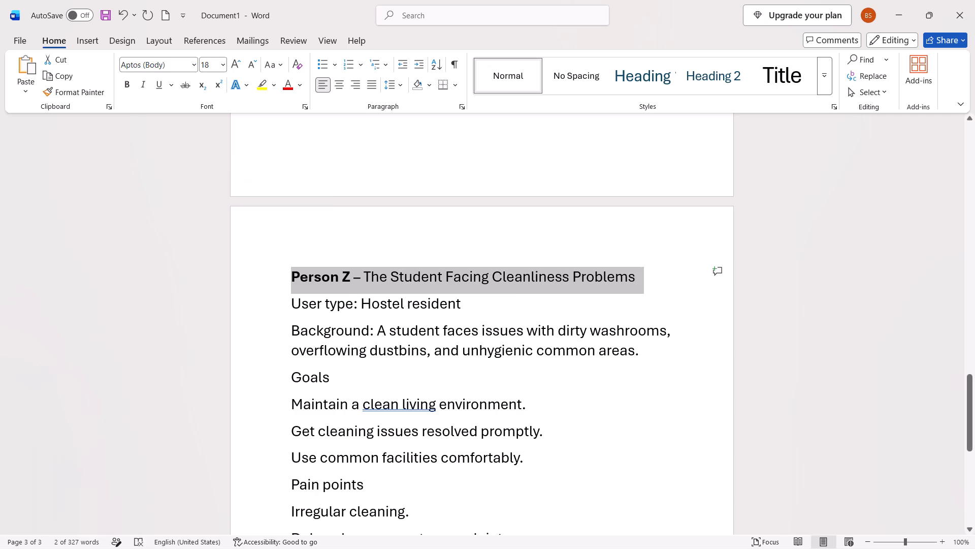
{"action": "left_click", "coordinate": [143, 224]}
{"action": "left_click", "coordinate": [844, 290]}
Start a new paragraph after the Person Z sample quote at the end of the document.
{"action": "scroll", "coordinate": [617, 339], "scroll_direction": "down", "scroll_amount": 4}
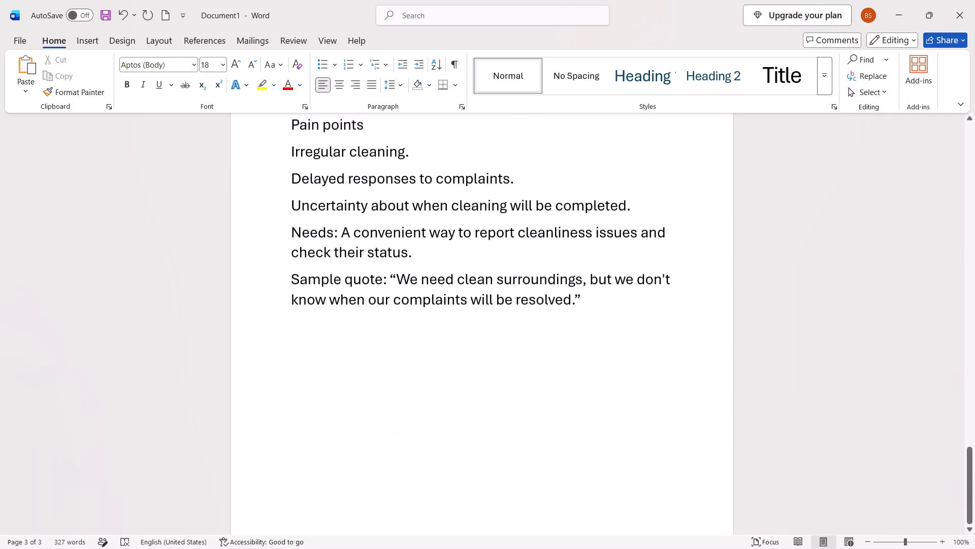
{"action": "left_click", "coordinate": [604, 270]}
{"action": "key", "text": "Return"}
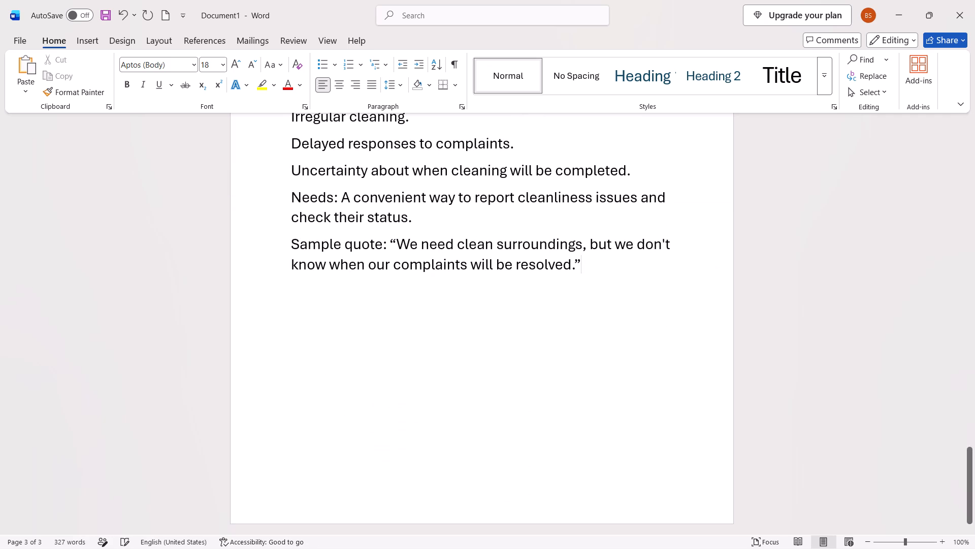
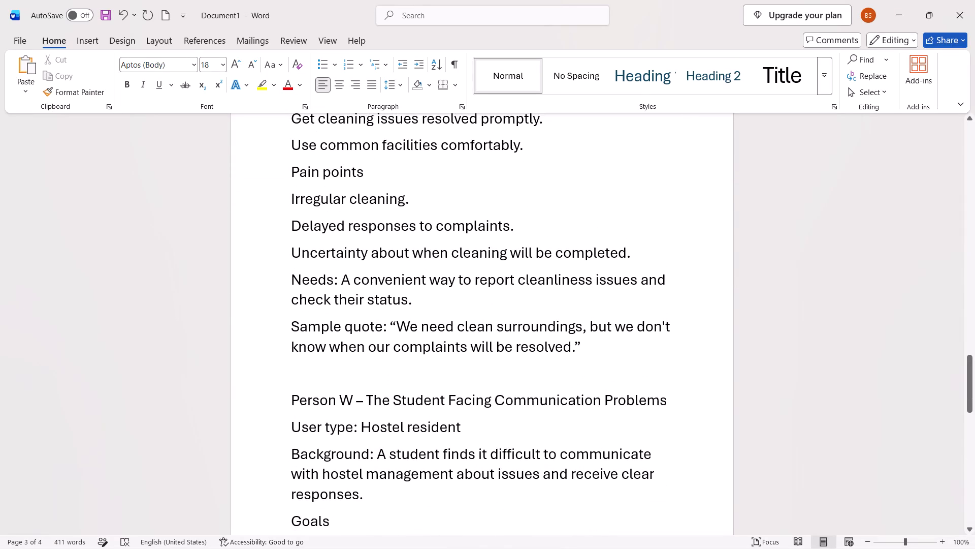
Make the words "Person W" bold in the "The Student Facing Communication Problems" line.
{"action": "left_click_drag", "start_coordinate": [290, 395], "coordinate": [352, 400]}
{"action": "left_click", "coordinate": [127, 85]}
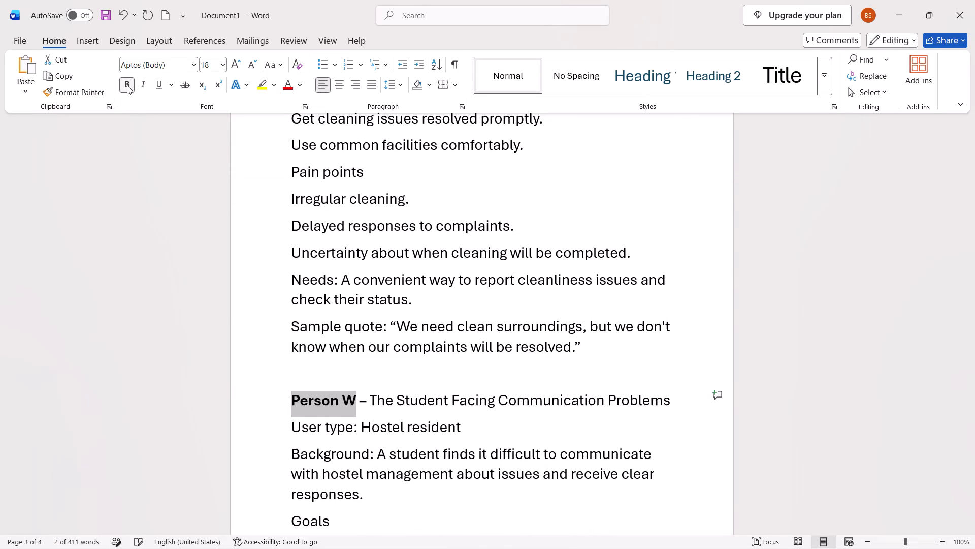
{"action": "left_click", "coordinate": [792, 222]}
Place the text cursor at the end of the Person W sample quote on the last page.
{"action": "scroll", "coordinate": [637, 350], "scroll_direction": "down", "scroll_amount": 2}
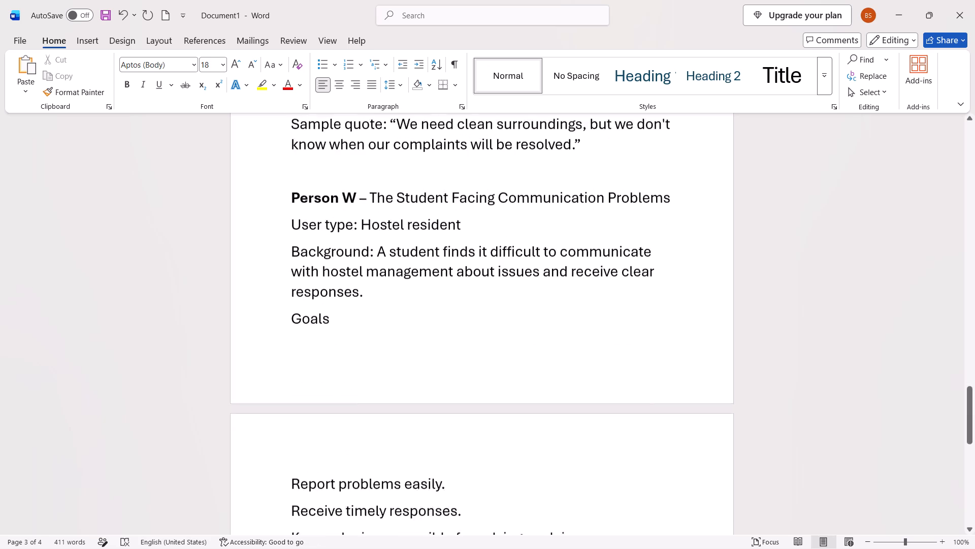
{"action": "scroll", "coordinate": [637, 350], "scroll_direction": "down", "scroll_amount": 1}
{"action": "left_click", "coordinate": [606, 261]}
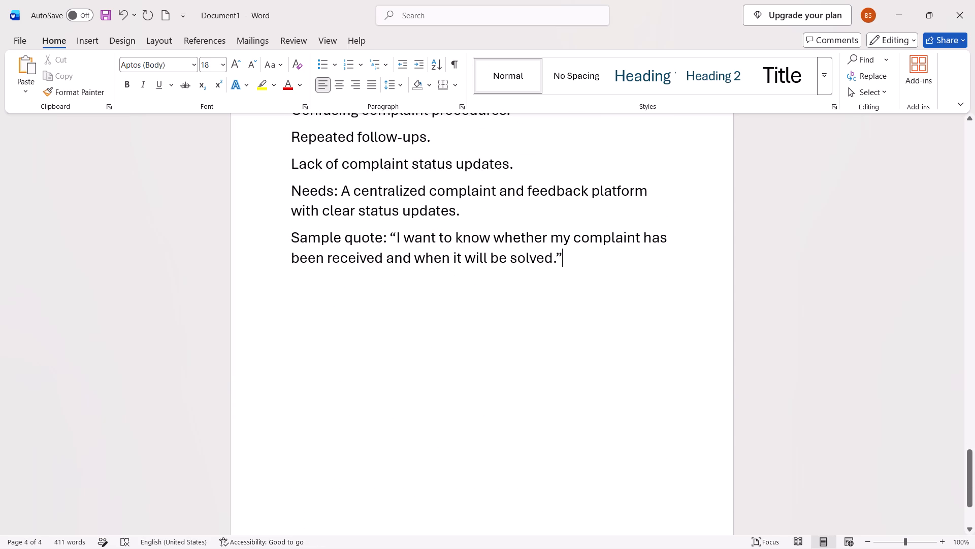
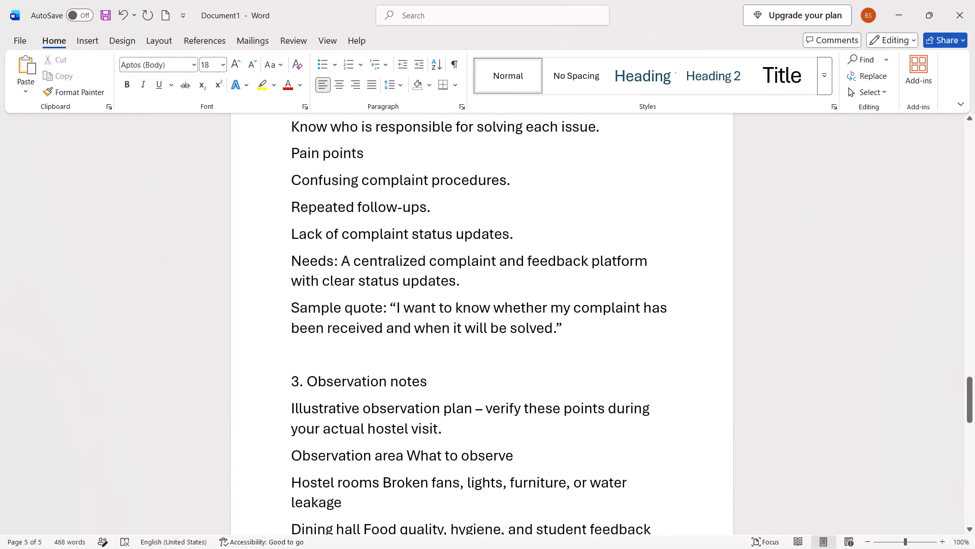
Review the heading formatting from the persona sections back to the document title.
{"action": "scroll", "coordinate": [282, 372], "scroll_direction": "up", "scroll_amount": 5}
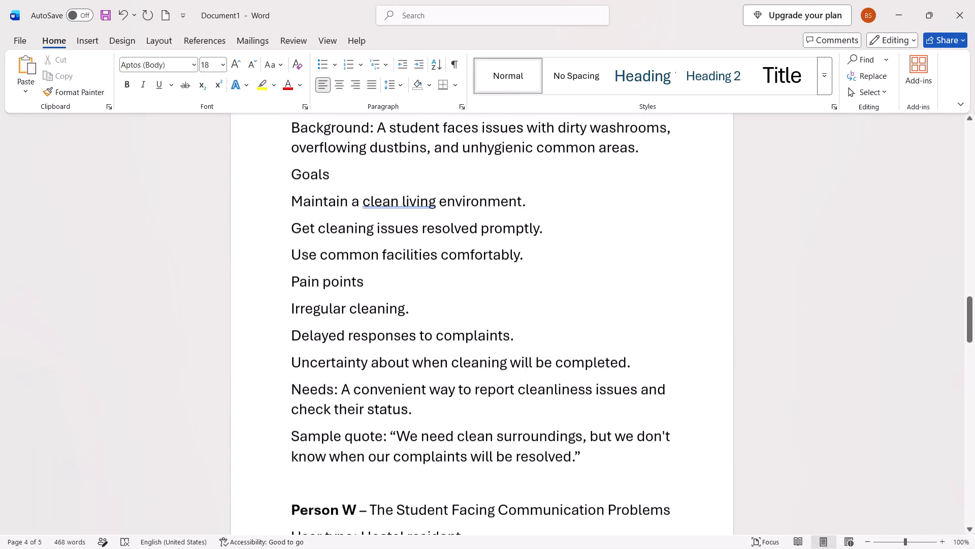
{"action": "scroll", "coordinate": [282, 372], "scroll_direction": "up", "scroll_amount": 2}
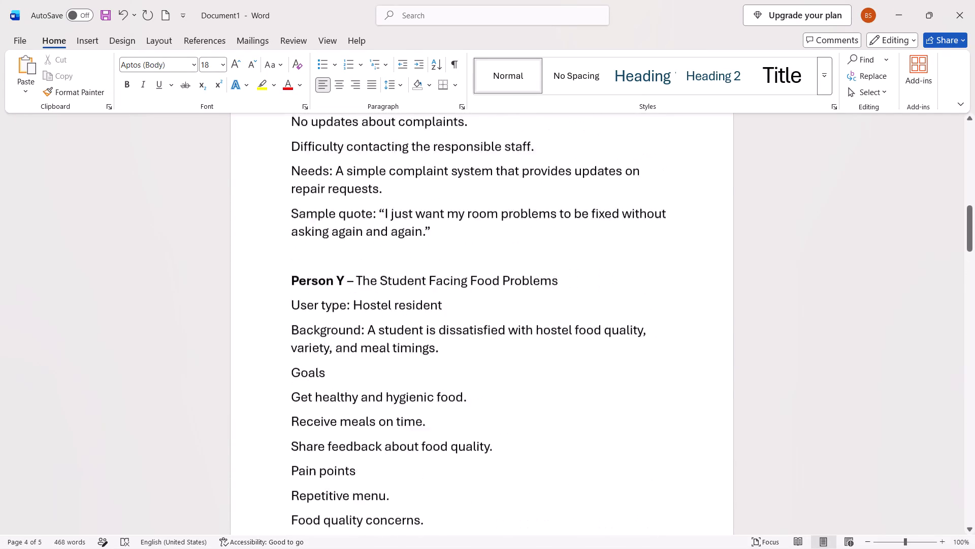
{"action": "scroll", "coordinate": [282, 372], "scroll_direction": "up", "scroll_amount": 4}
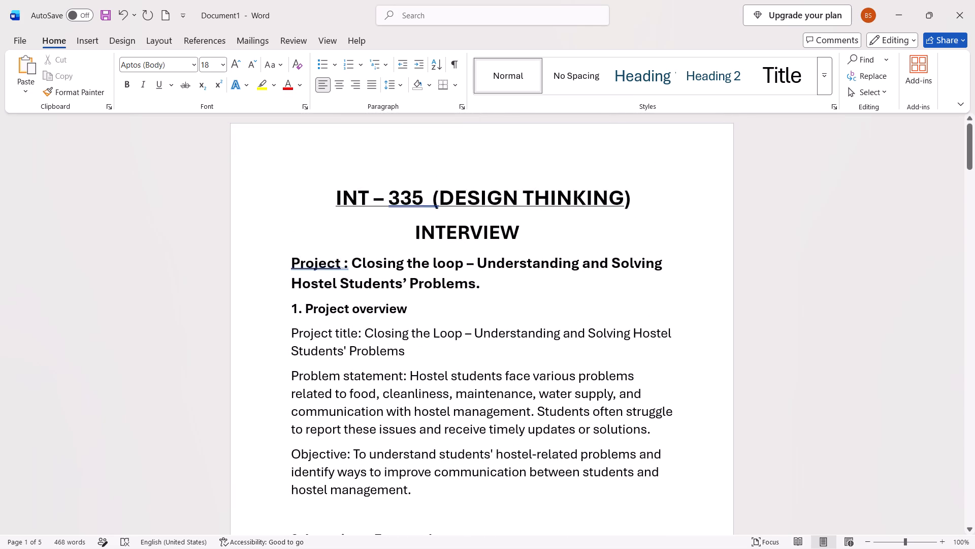
Make the section heading "3. Observation notes" bold.
{"action": "scroll", "coordinate": [282, 372], "scroll_direction": "down", "scroll_amount": 10}
{"action": "left_click_drag", "start_coordinate": [287, 329], "coordinate": [329, 334]}
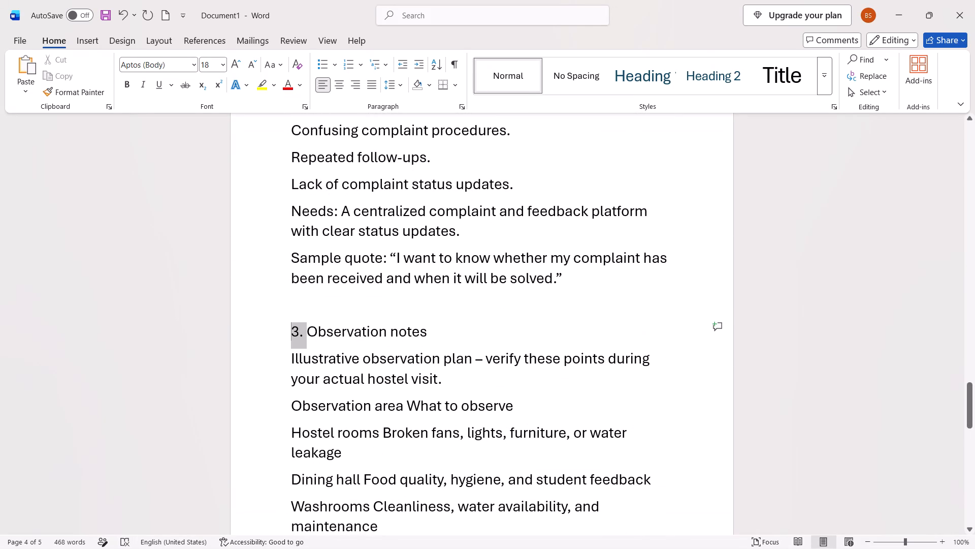
{"action": "left_click_drag", "start_coordinate": [329, 334], "coordinate": [427, 331]}
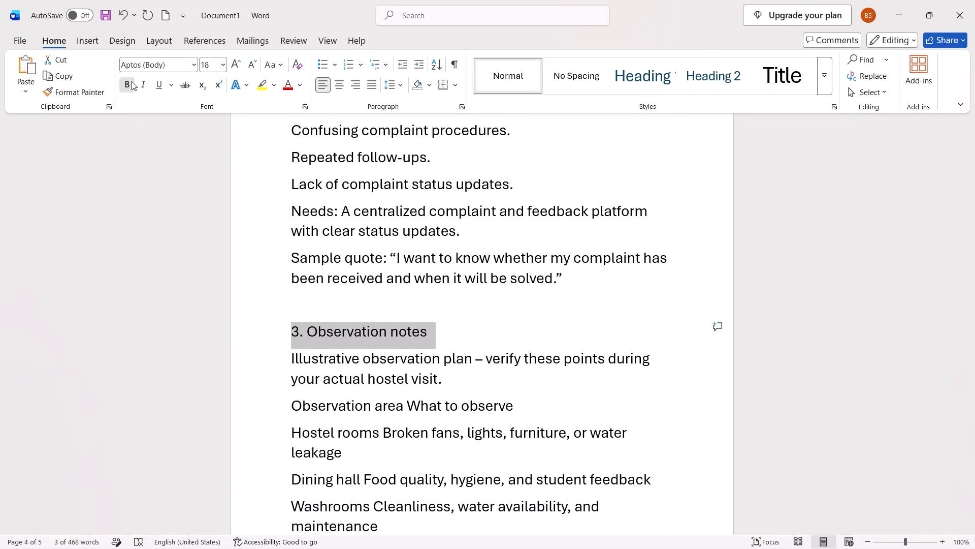
{"action": "left_click", "coordinate": [132, 81]}
Place the text cursor after "receive responses" at the end of the Complaint process line on the last page.
{"action": "scroll", "coordinate": [521, 295], "scroll_direction": "down", "scroll_amount": 2}
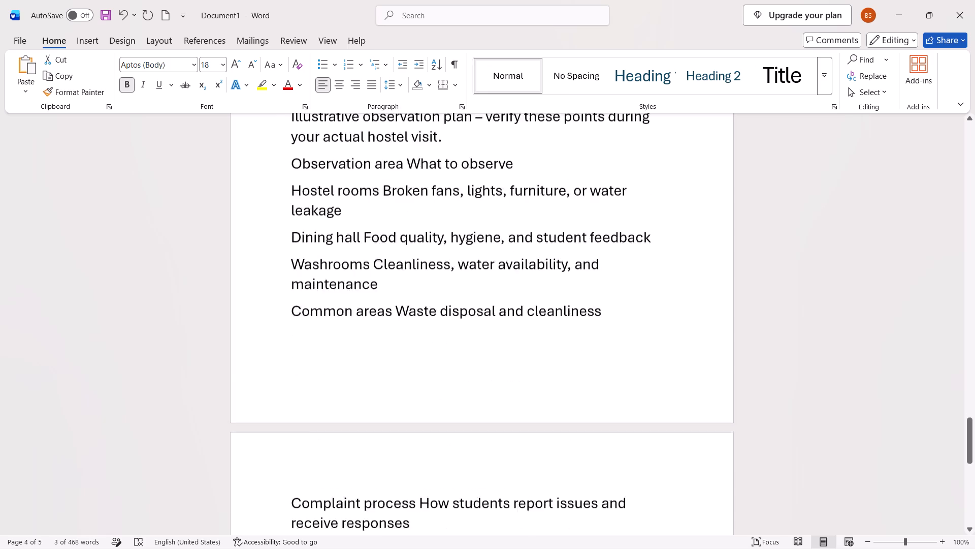
{"action": "scroll", "coordinate": [521, 295], "scroll_direction": "down", "scroll_amount": 1}
{"action": "left_click", "coordinate": [471, 331]}
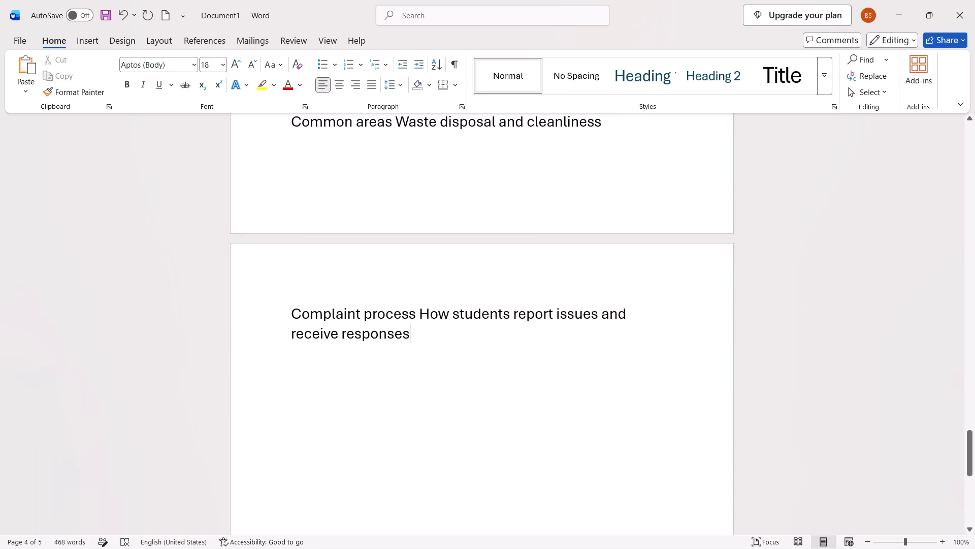
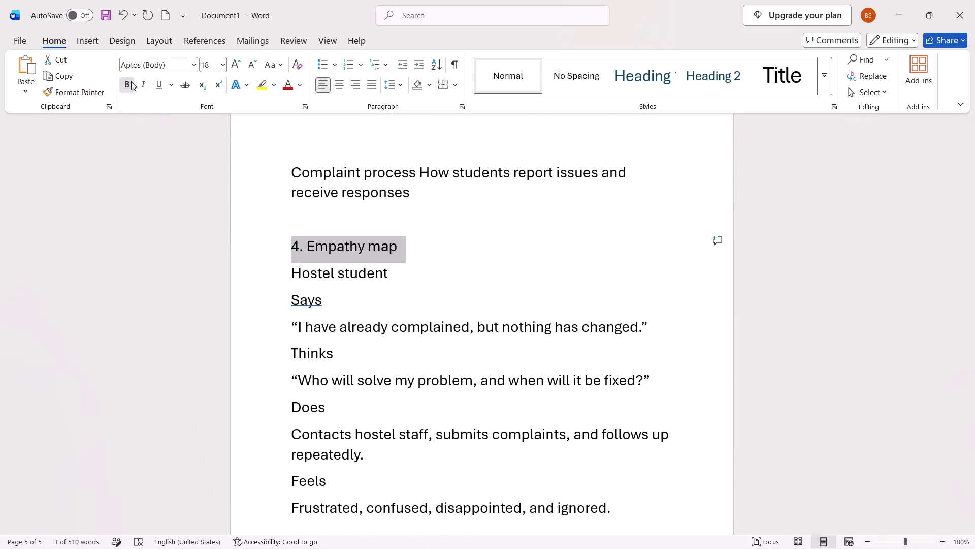
Make the labels "Says", "Thinks", "Does" and "Feels" in the "4. Empathy map" section bold.
{"action": "left_click", "coordinate": [787, 274]}
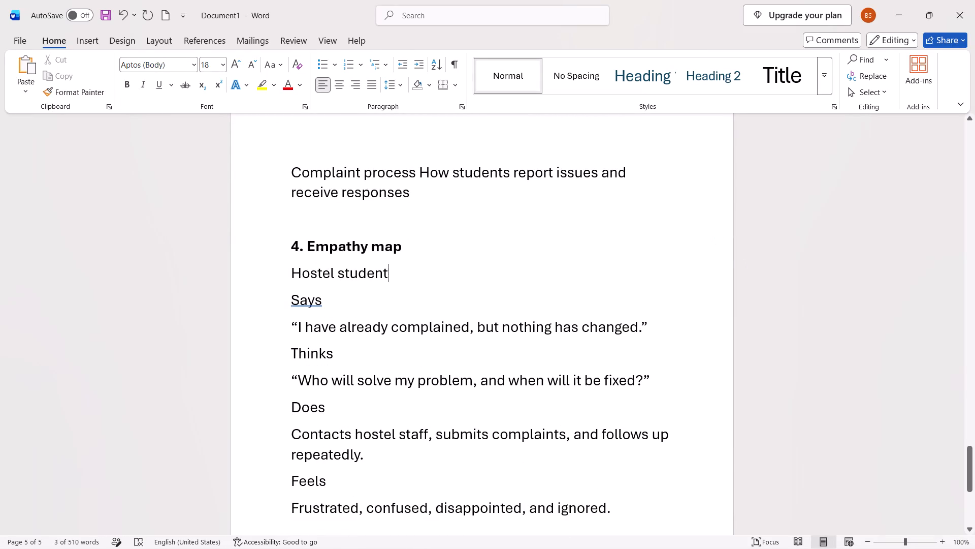
{"action": "left_click", "coordinate": [173, 384]}
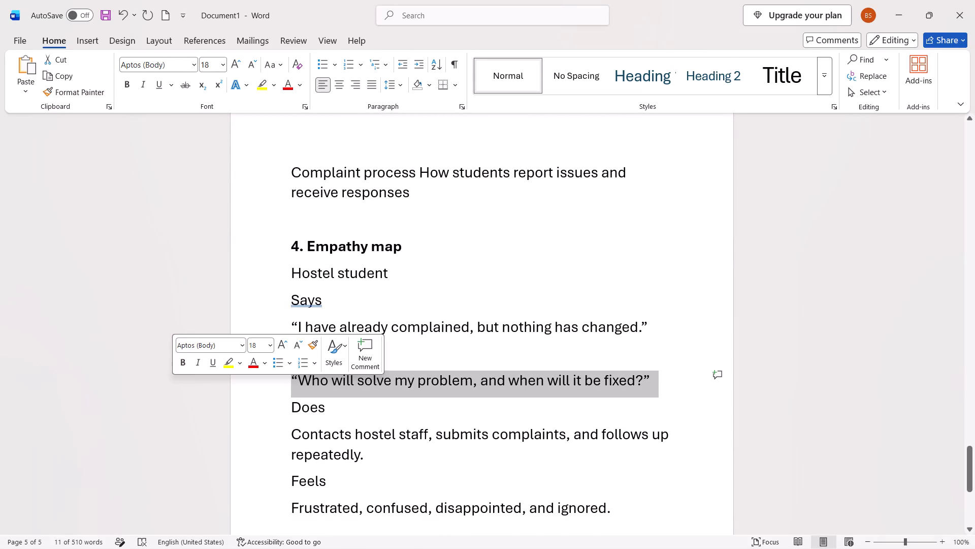
{"action": "left_click", "coordinate": [122, 345]}
{"action": "scroll", "coordinate": [122, 345], "scroll_direction": "down", "scroll_amount": 1}
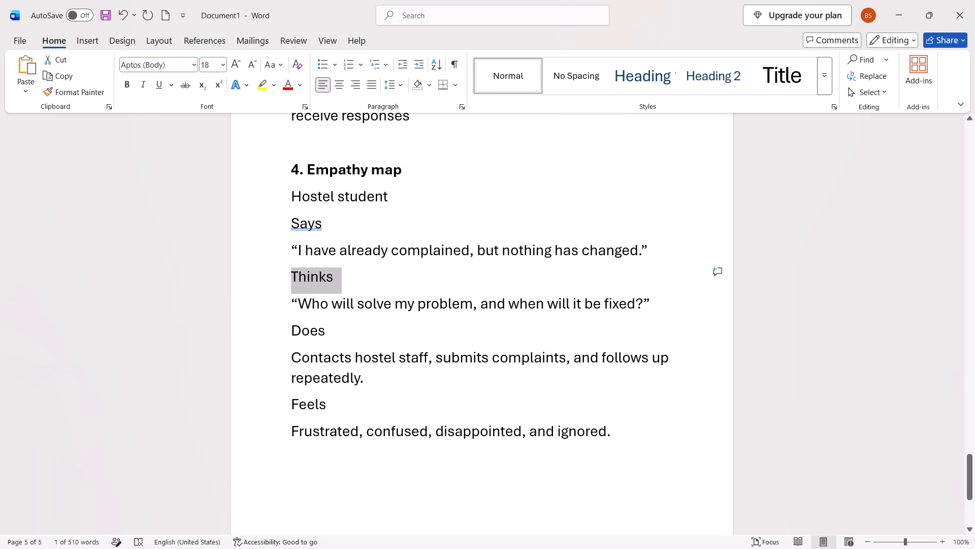
{"action": "left_click_drag", "start_coordinate": [288, 222], "coordinate": [320, 223]}
{"action": "left_click", "coordinate": [127, 83]}
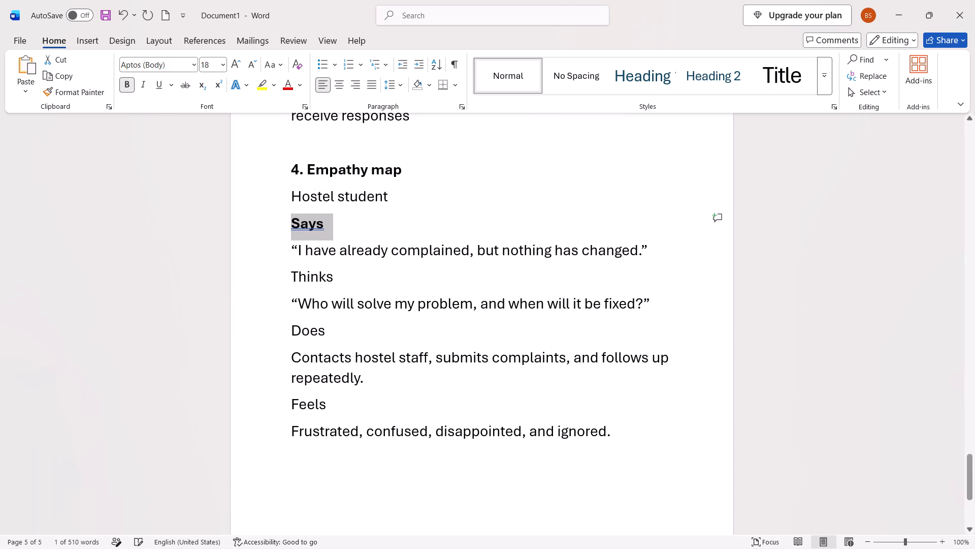
{"action": "left_click_drag", "start_coordinate": [288, 270], "coordinate": [351, 273]}
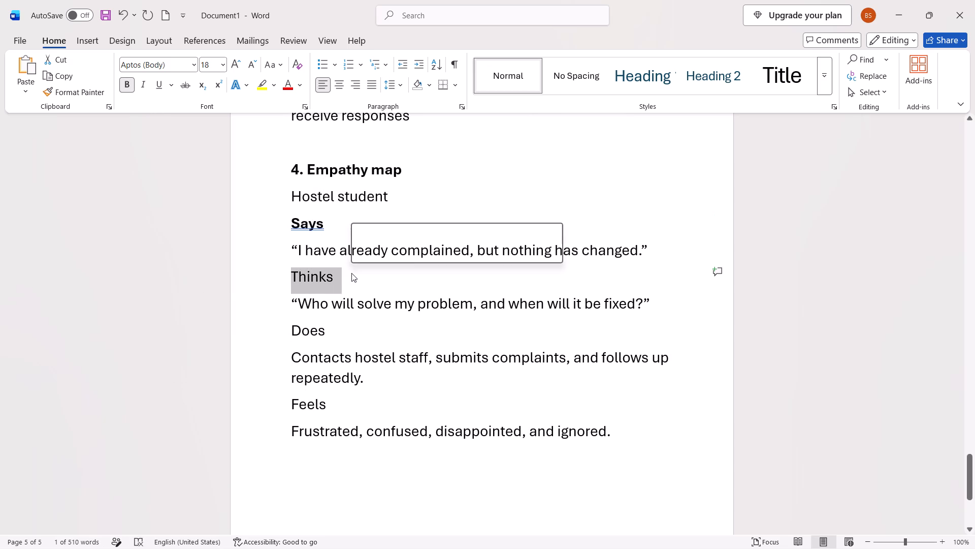
{"action": "left_click", "coordinate": [125, 83]}
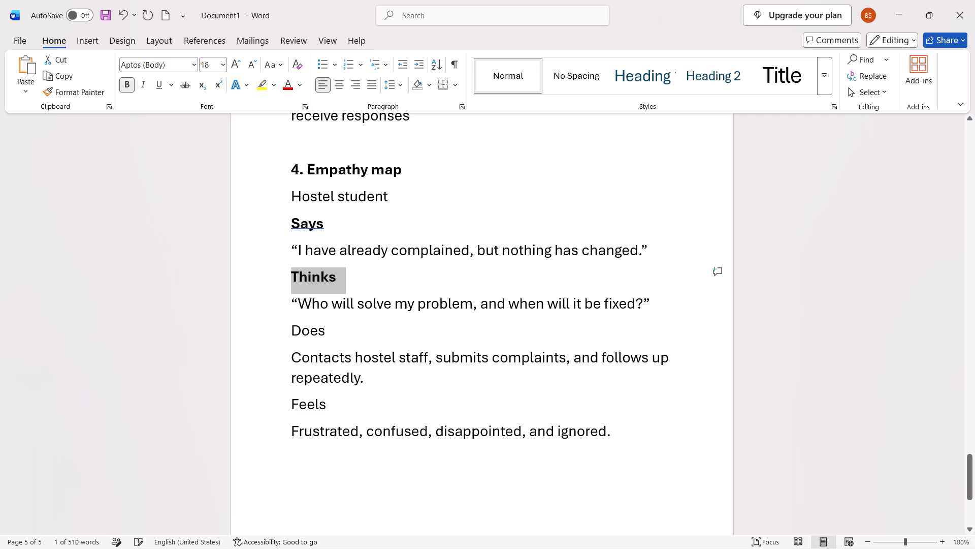
{"action": "left_click_drag", "start_coordinate": [289, 327], "coordinate": [330, 333]}
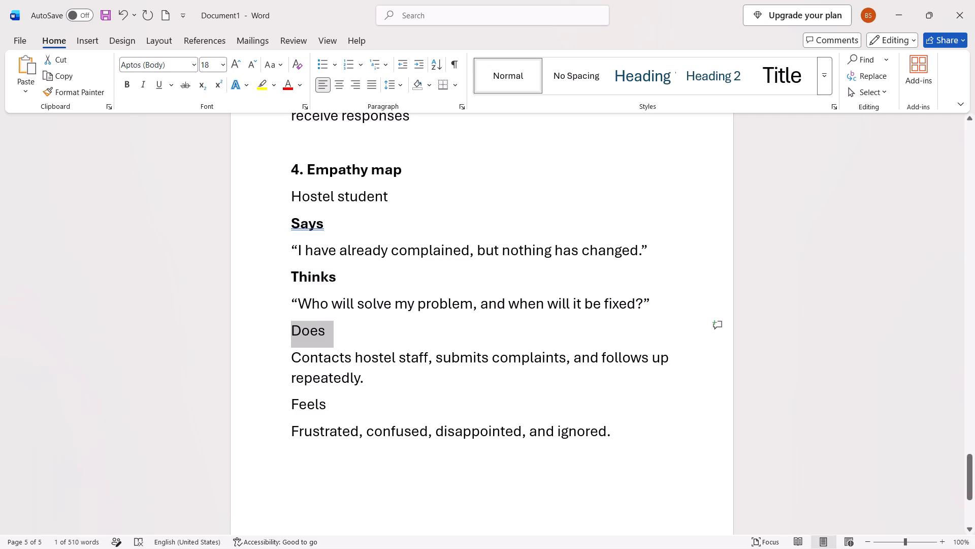
{"action": "left_click", "coordinate": [126, 86]}
{"action": "left_click_drag", "start_coordinate": [287, 401], "coordinate": [348, 401]}
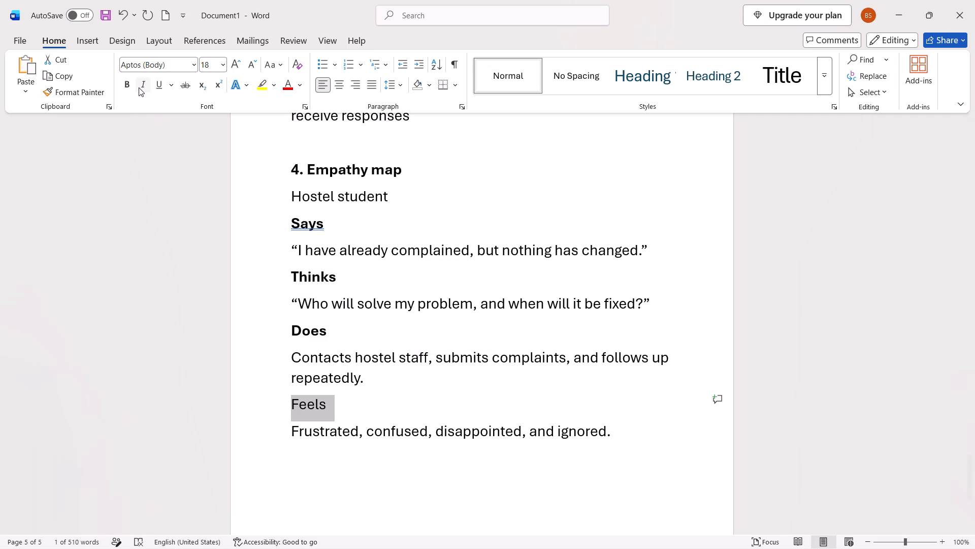
{"action": "left_click", "coordinate": [132, 85]}
{"action": "left_click", "coordinate": [785, 252]}
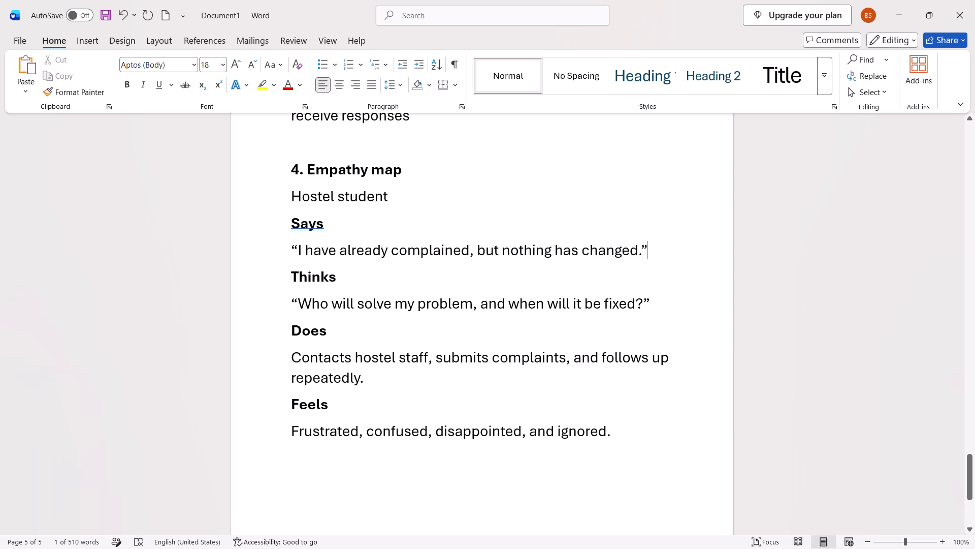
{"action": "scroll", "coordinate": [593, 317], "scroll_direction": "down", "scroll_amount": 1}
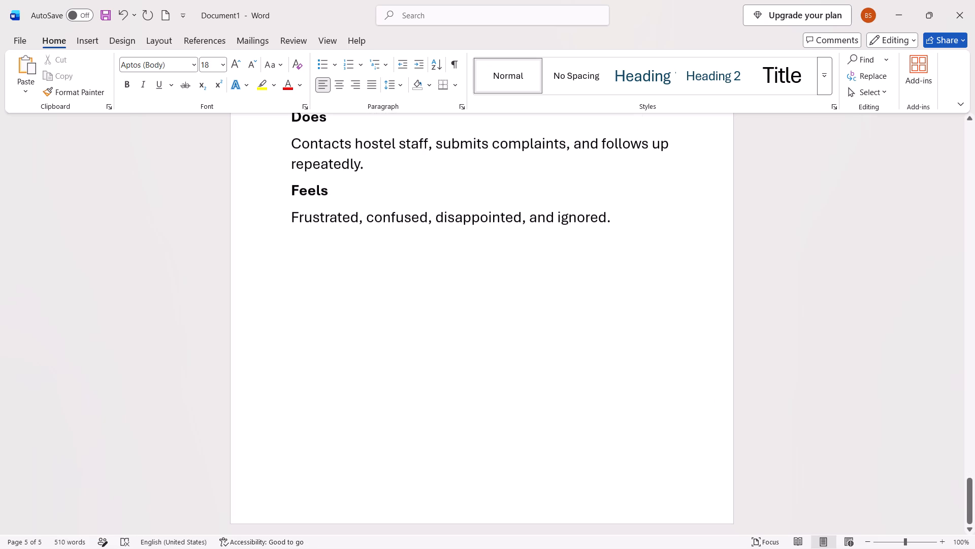
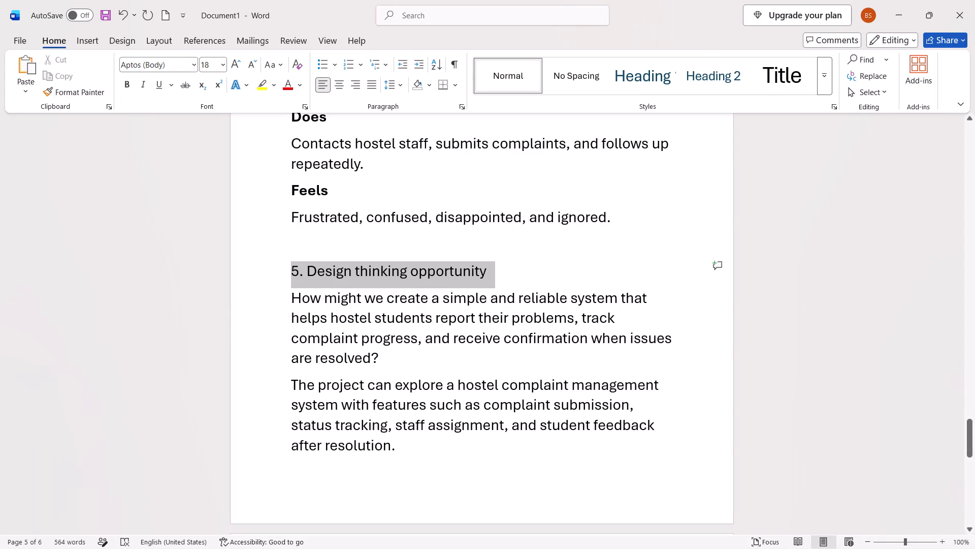
Make the heading "5. Design thinking opportunity" bold.
{"action": "left_click_drag", "start_coordinate": [501, 263], "coordinate": [500, 265]}
{"action": "left_click", "coordinate": [125, 86]}
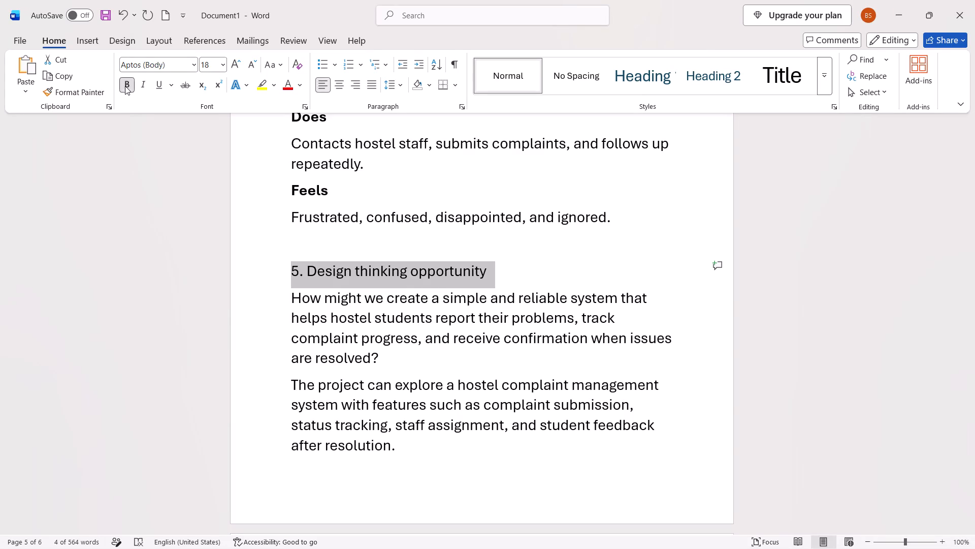
{"action": "left_click", "coordinate": [800, 217]}
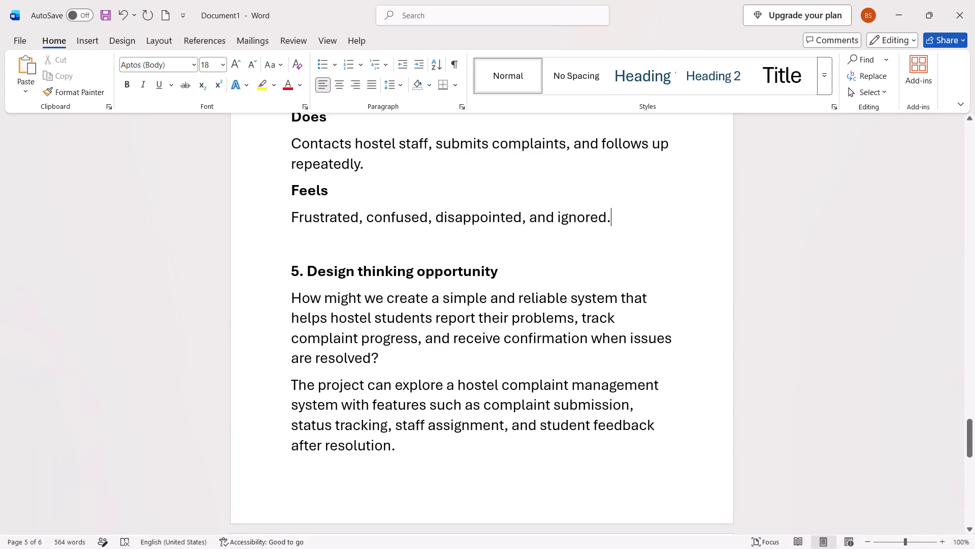
Look back through the document from the design thinking opportunity section to the title to check the heading formatting.
{"action": "scroll", "coordinate": [700, 289], "scroll_direction": "down", "scroll_amount": 4}
{"action": "scroll", "coordinate": [700, 289], "scroll_direction": "up", "scroll_amount": 4}
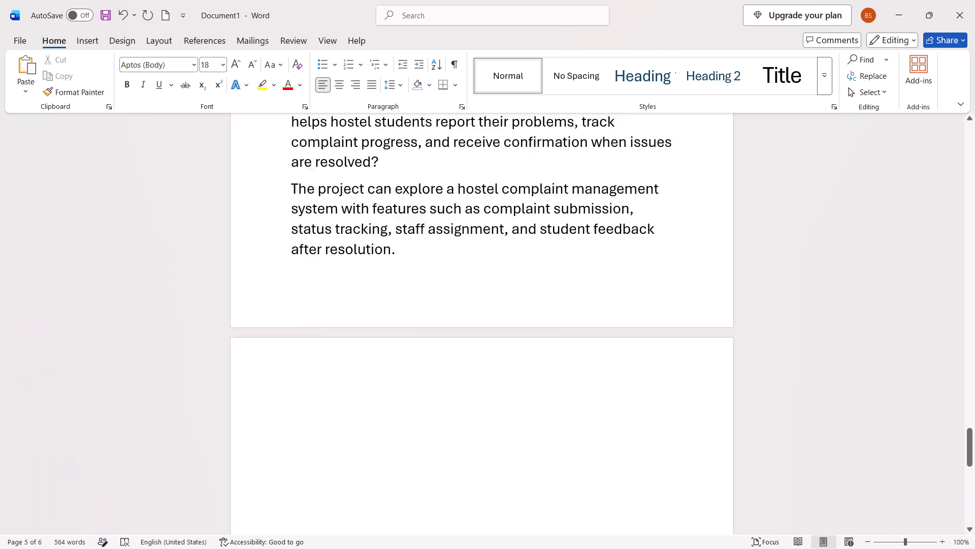
{"action": "scroll", "coordinate": [700, 289], "scroll_direction": "up", "scroll_amount": 10}
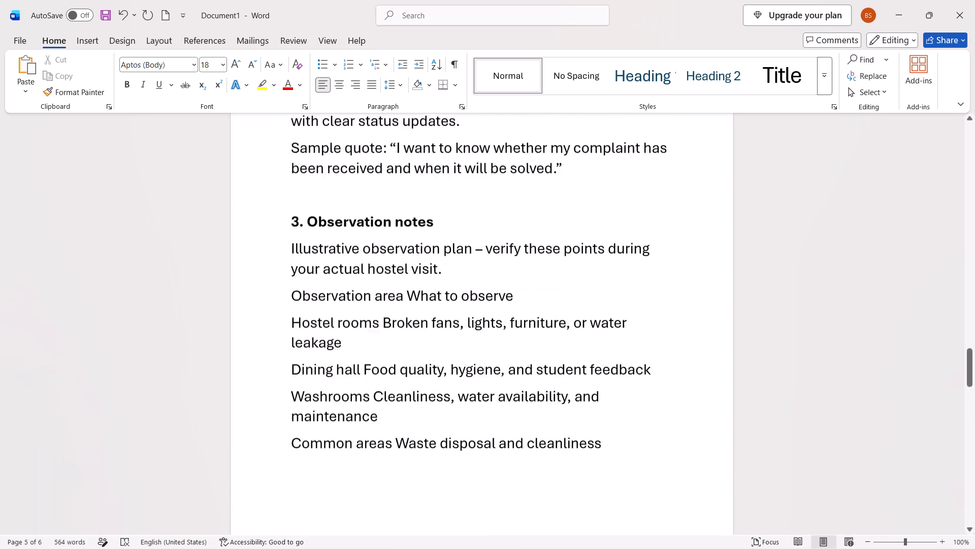
{"action": "scroll", "coordinate": [701, 306], "scroll_direction": "up", "scroll_amount": 17}
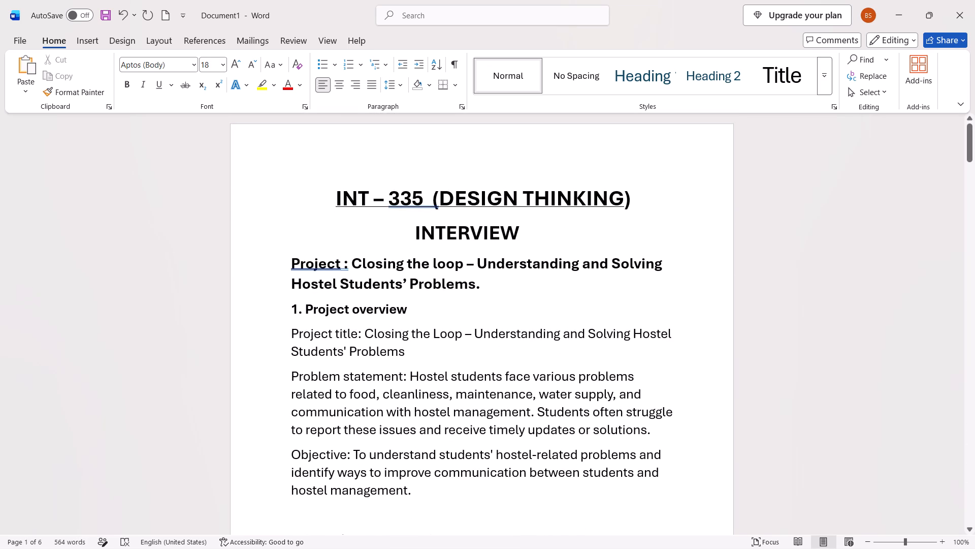
{"action": "scroll", "coordinate": [373, 291], "scroll_direction": "down", "scroll_amount": 1}
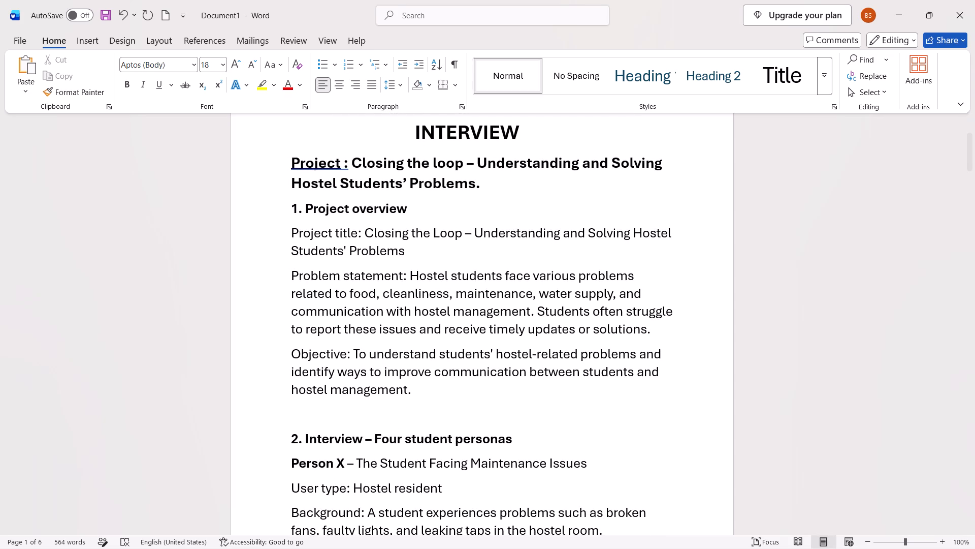
{"action": "scroll", "coordinate": [373, 291], "scroll_direction": "up", "scroll_amount": 2}
Save the document as "INT Interview" in the OneDrive Documents folder.
{"action": "right_click", "coordinate": [241, 20]}
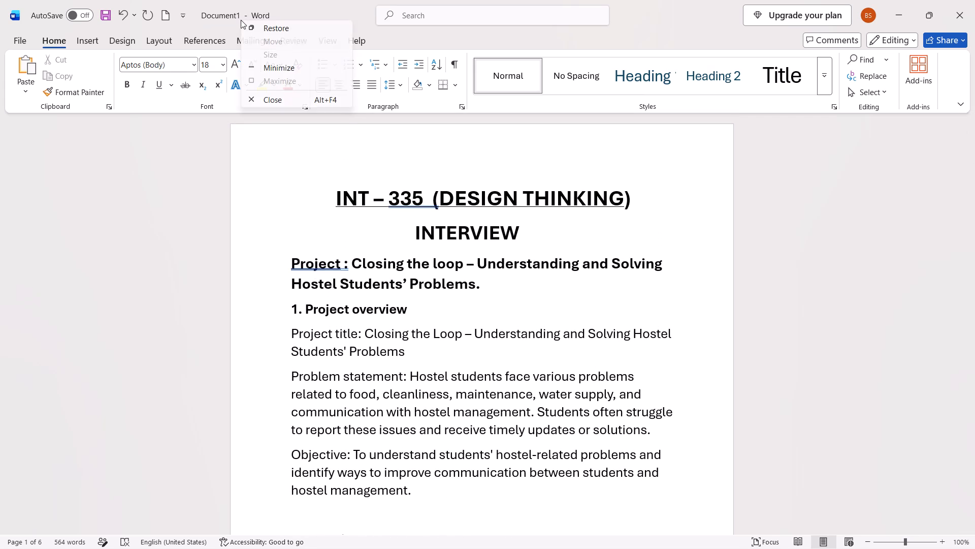
{"action": "left_click", "coordinate": [219, 10]}
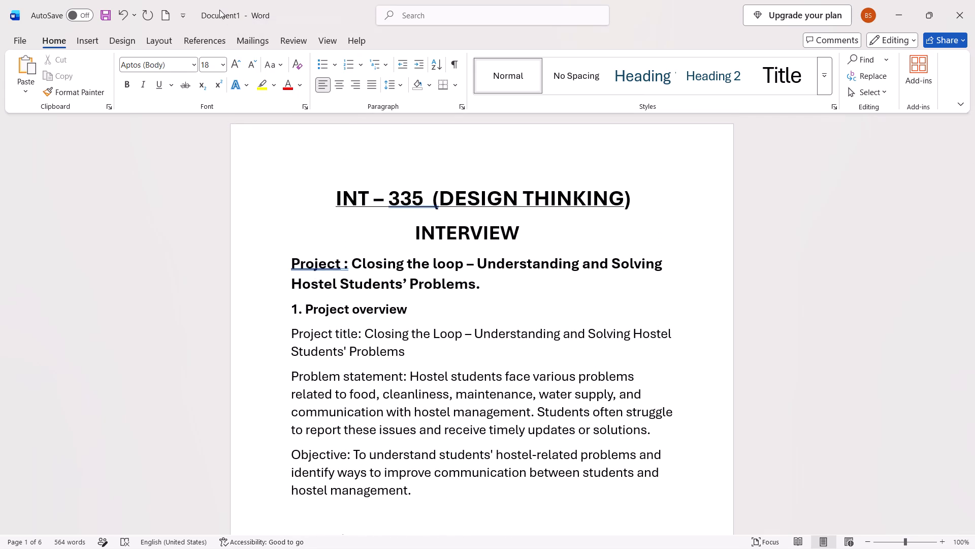
{"action": "left_click", "coordinate": [219, 10]}
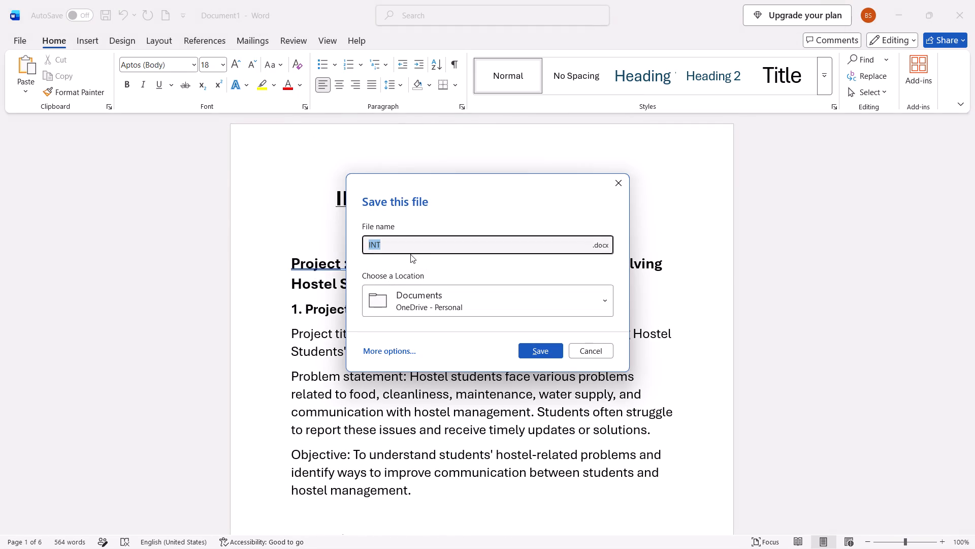
{"action": "left_click", "coordinate": [408, 245]}
{"action": "key", "text": "space"}
{"action": "type", "text": "Inter"}
{"action": "type", "text": "view"}
{"action": "left_click", "coordinate": [544, 350]}
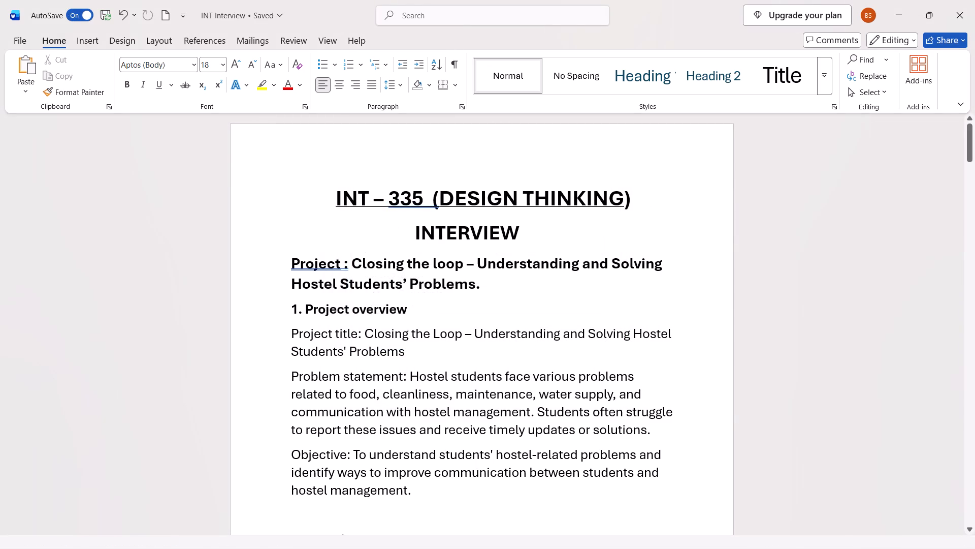
Review the saved document from the project overview through the personas and observation notes to the empathy map and final section.
{"action": "scroll", "coordinate": [405, 207], "scroll_direction": "down", "scroll_amount": 1}
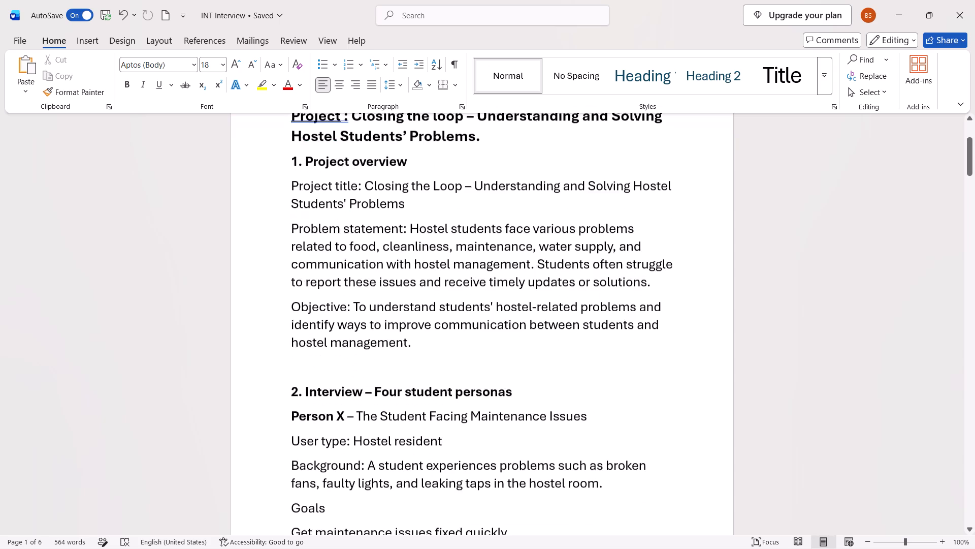
{"action": "scroll", "coordinate": [405, 207], "scroll_direction": "down", "scroll_amount": 3}
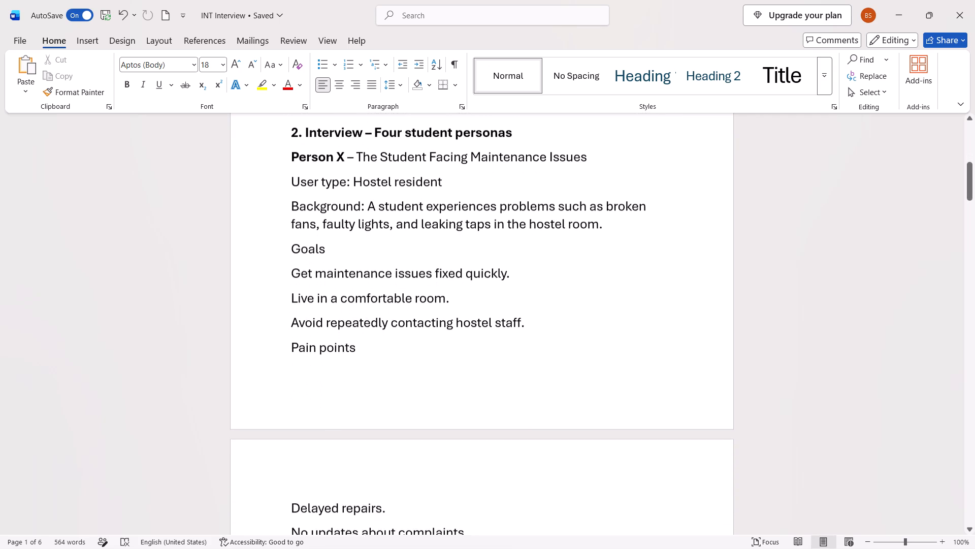
{"action": "scroll", "coordinate": [405, 207], "scroll_direction": "down", "scroll_amount": 4}
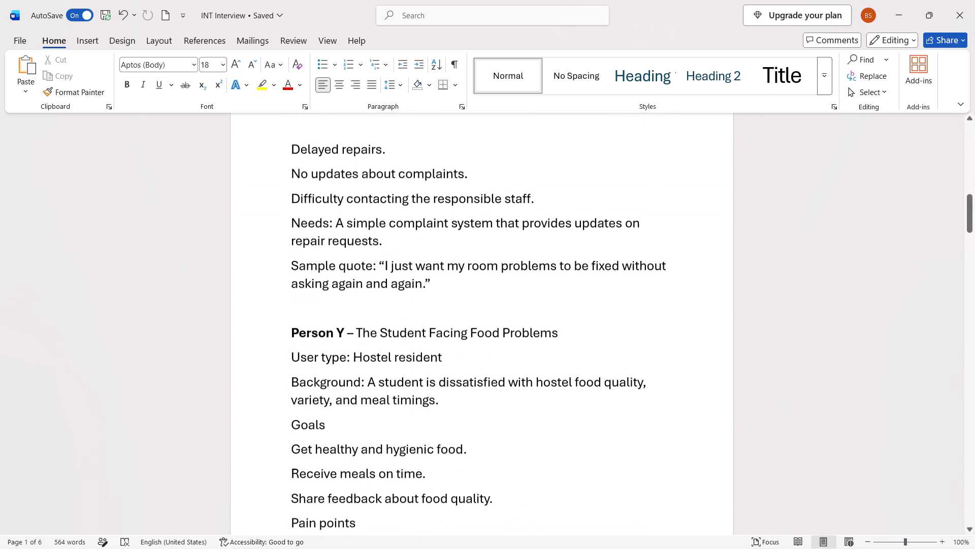
{"action": "scroll", "coordinate": [405, 207], "scroll_direction": "down", "scroll_amount": 3}
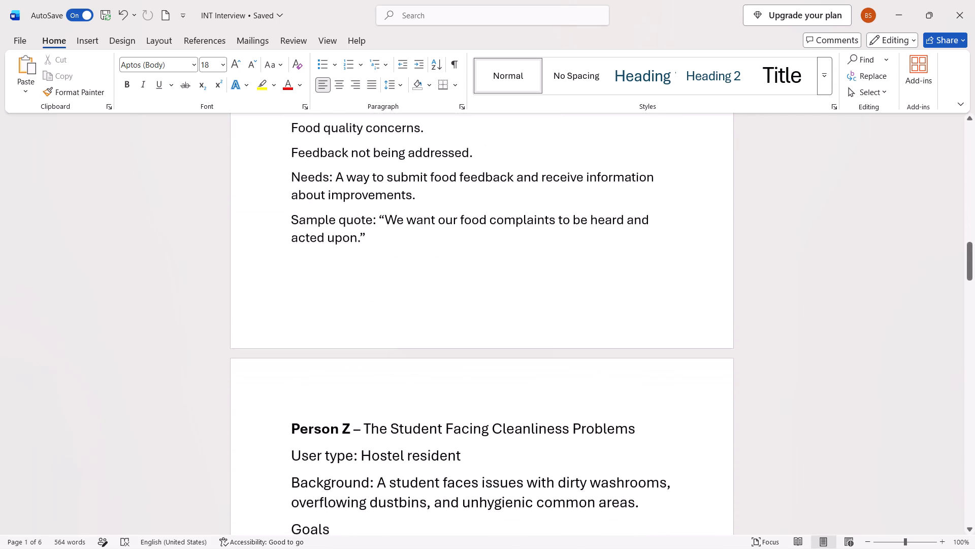
{"action": "scroll", "coordinate": [405, 207], "scroll_direction": "down", "scroll_amount": 3}
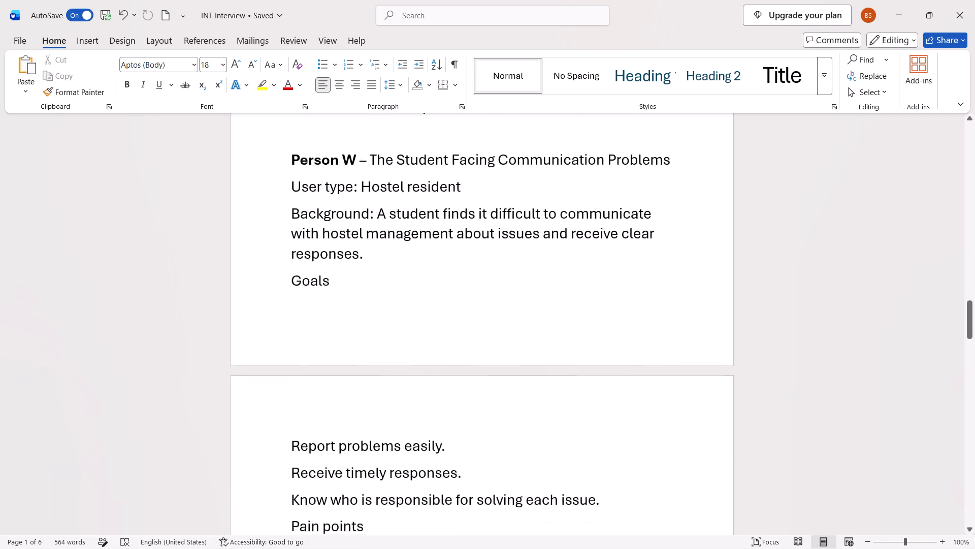
{"action": "scroll", "coordinate": [405, 207], "scroll_direction": "down", "scroll_amount": 5}
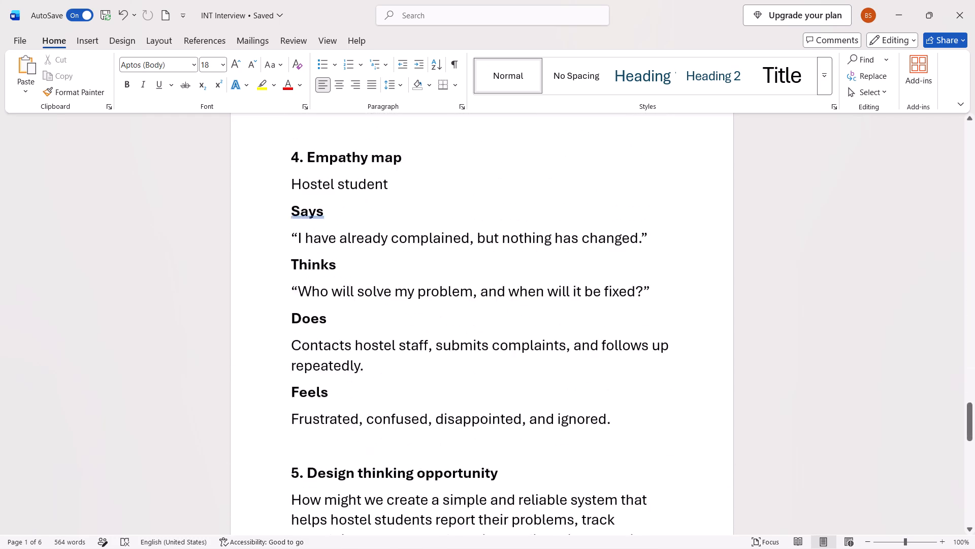
{"action": "scroll", "coordinate": [405, 207], "scroll_direction": "down", "scroll_amount": 1}
{"action": "scroll", "coordinate": [405, 207], "scroll_direction": "up", "scroll_amount": 1}
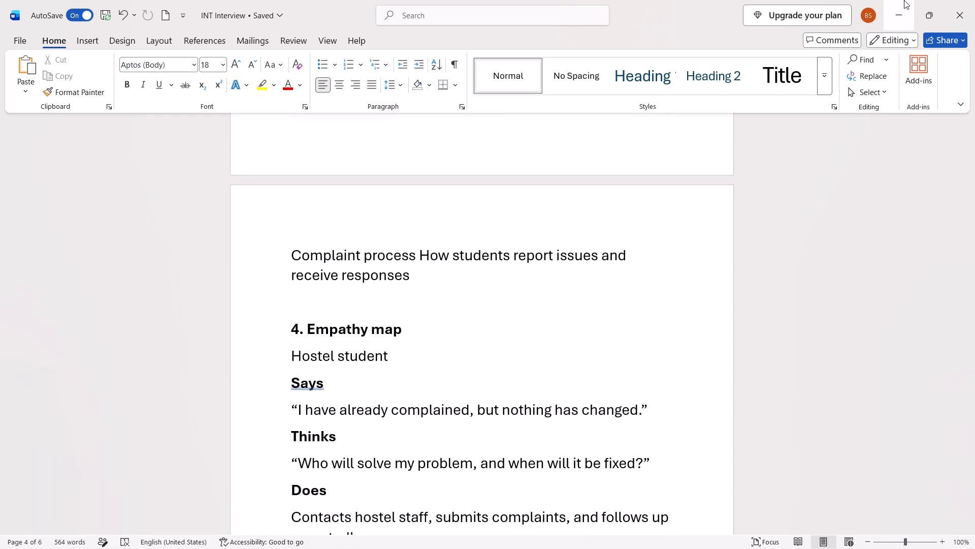
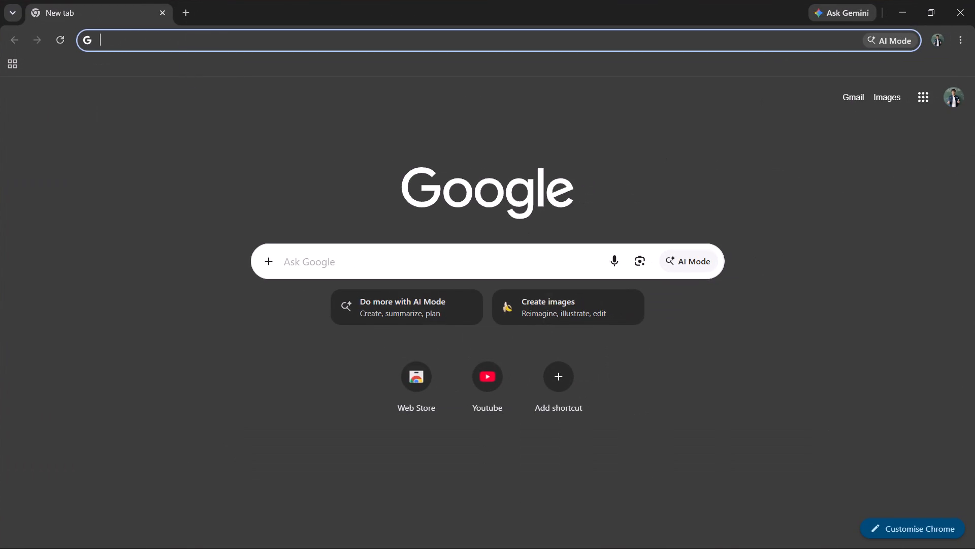
Search Google for "word to pdf" and open Smallpdf's free Word to PDF converter.
{"action": "type", "text": "word to pdf"}
{"action": "key", "text": "Return"}
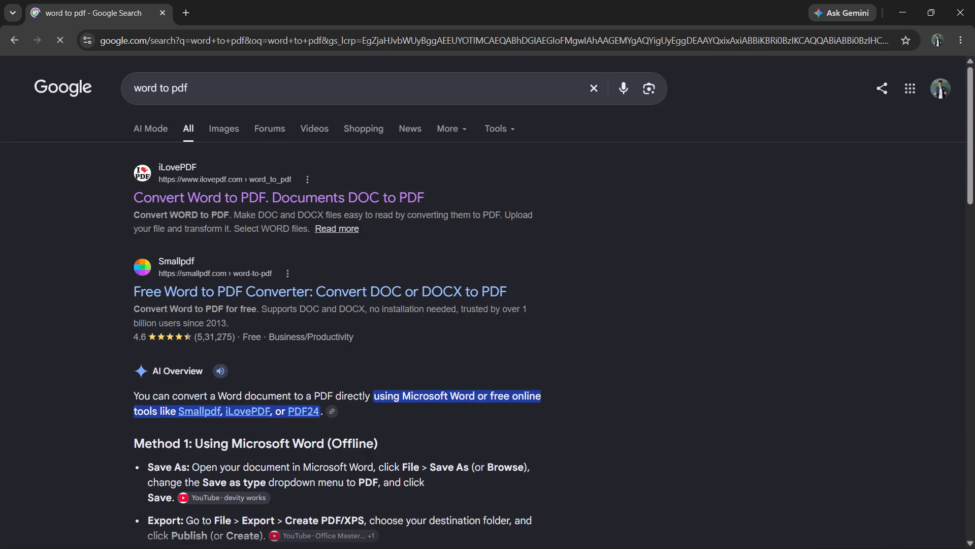
{"action": "left_click", "coordinate": [190, 299]}
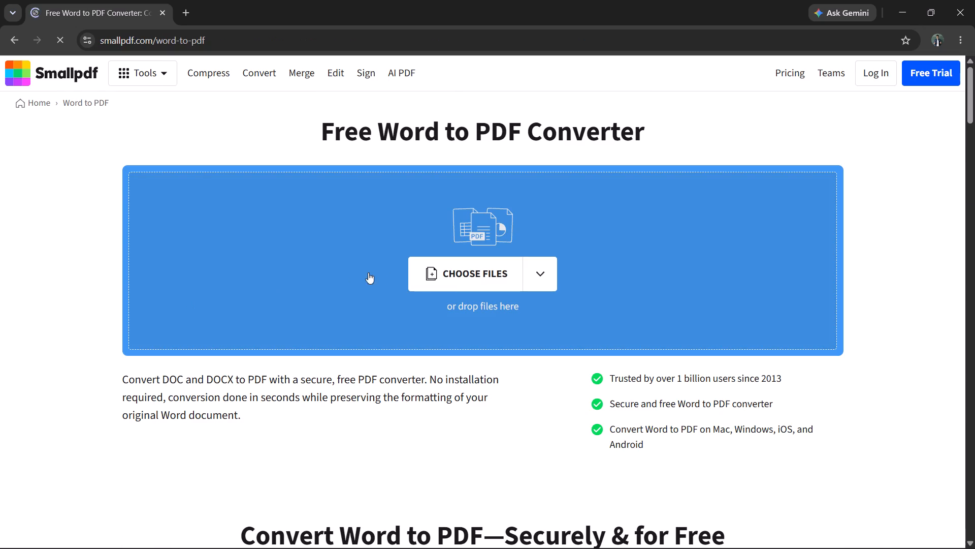
{"action": "left_click", "coordinate": [461, 272]}
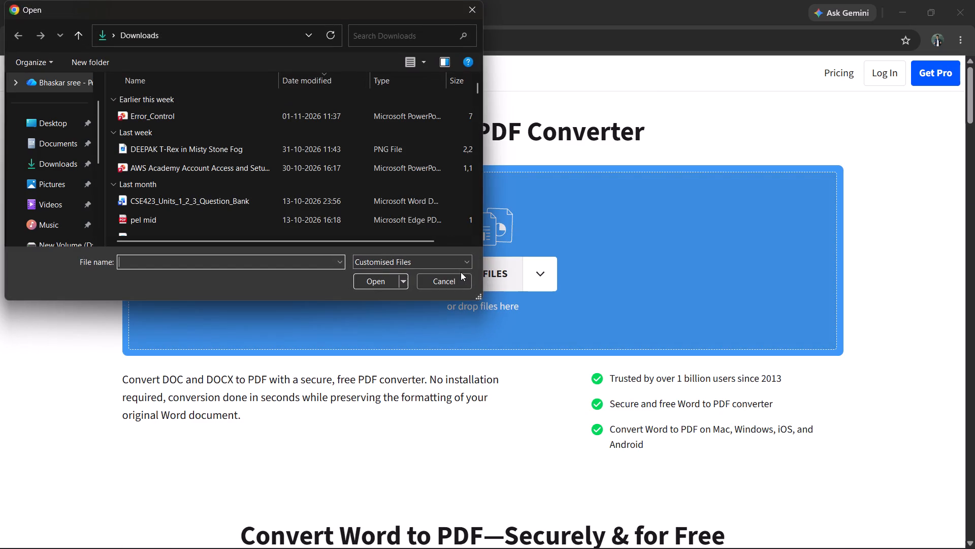
{"action": "left_click", "coordinate": [58, 119]}
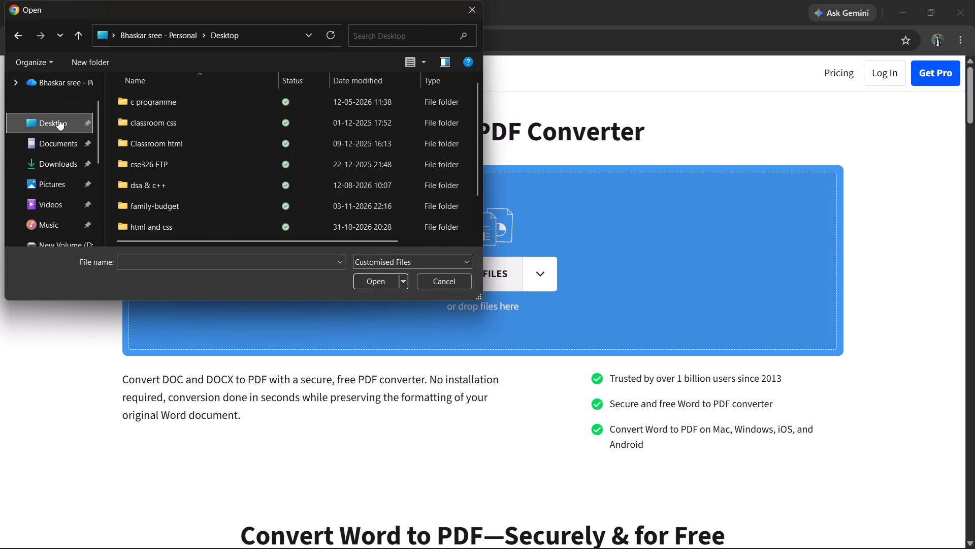
{"action": "left_click", "coordinate": [63, 140]}
{"action": "scroll", "coordinate": [159, 159], "scroll_direction": "down", "scroll_amount": 7}
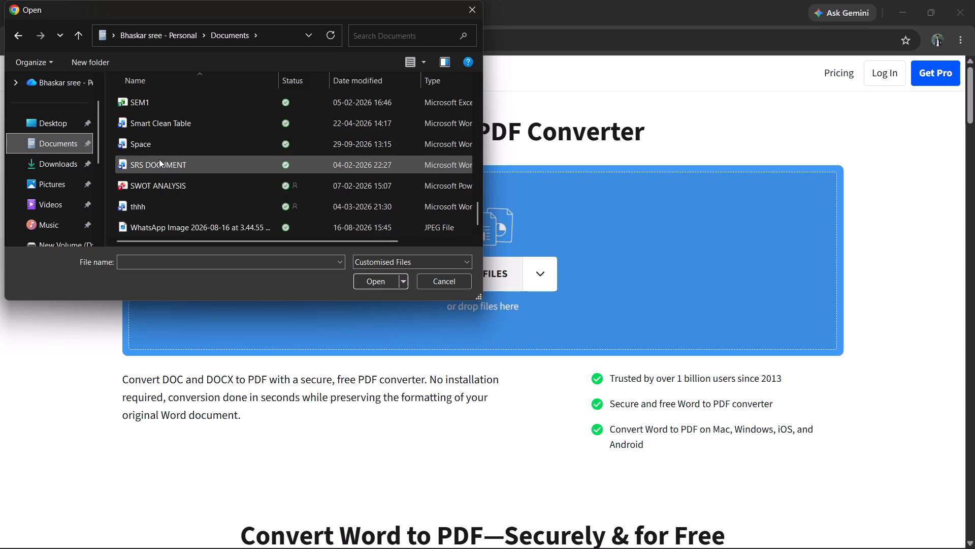
{"action": "scroll", "coordinate": [159, 159], "scroll_direction": "down", "scroll_amount": 15}
{"action": "scroll", "coordinate": [159, 159], "scroll_direction": "up", "scroll_amount": 1}
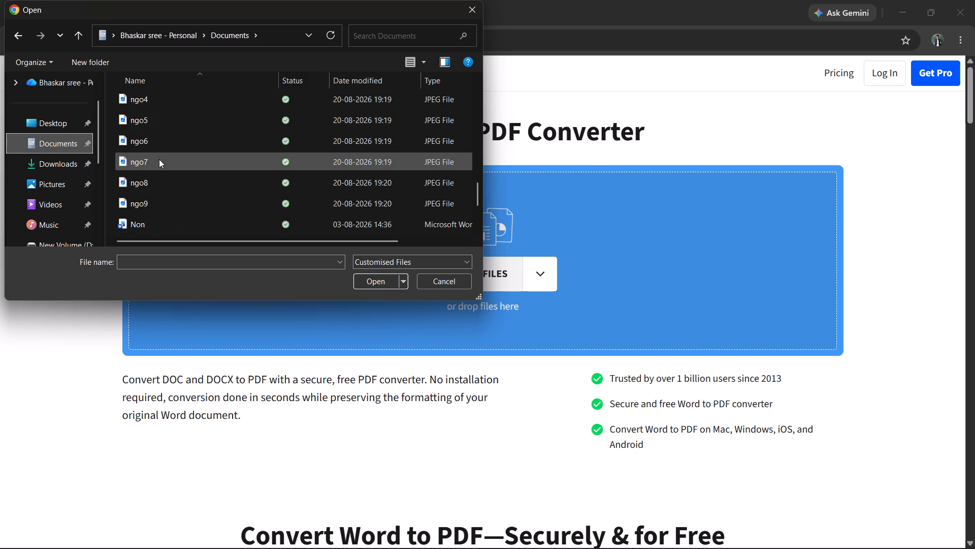
{"action": "scroll", "coordinate": [159, 159], "scroll_direction": "up", "scroll_amount": 5}
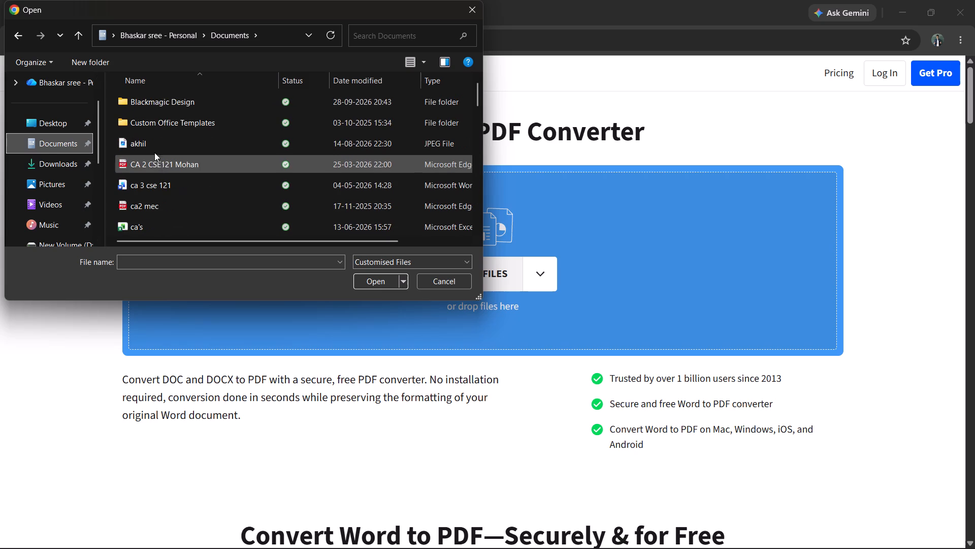
{"action": "scroll", "coordinate": [151, 145], "scroll_direction": "down", "scroll_amount": 4}
{"action": "left_click", "coordinate": [157, 259]}
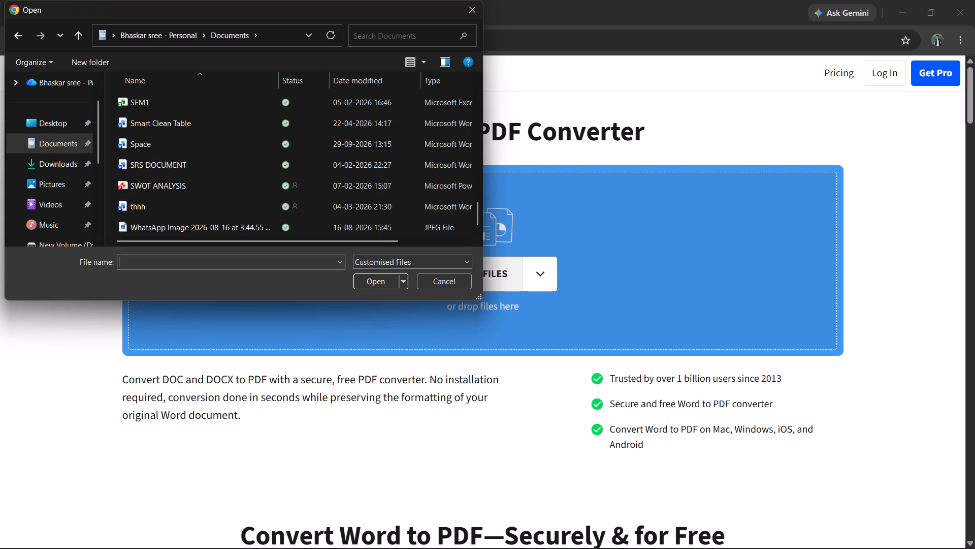
{"action": "type", "text": "in"}
{"action": "left_click", "coordinate": [159, 269]}
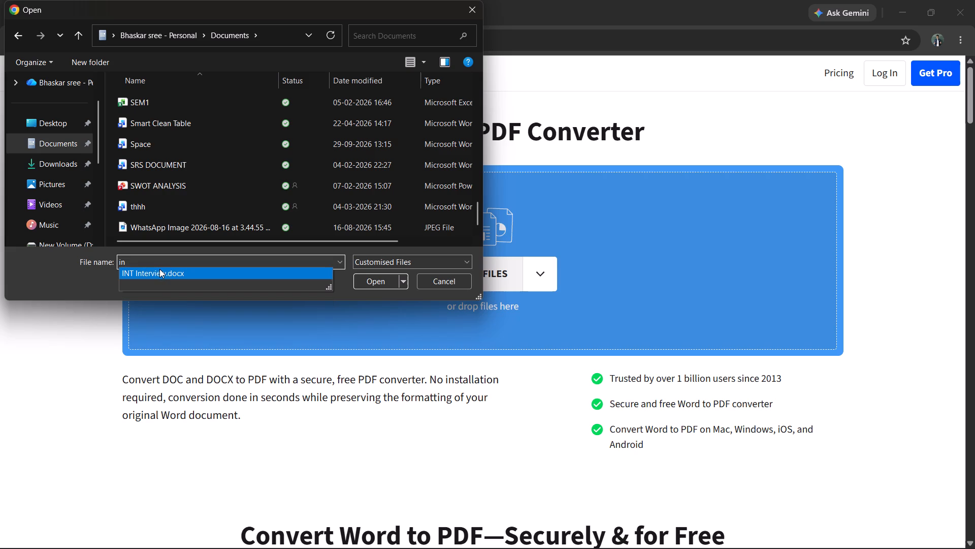
{"action": "left_click", "coordinate": [364, 278]}
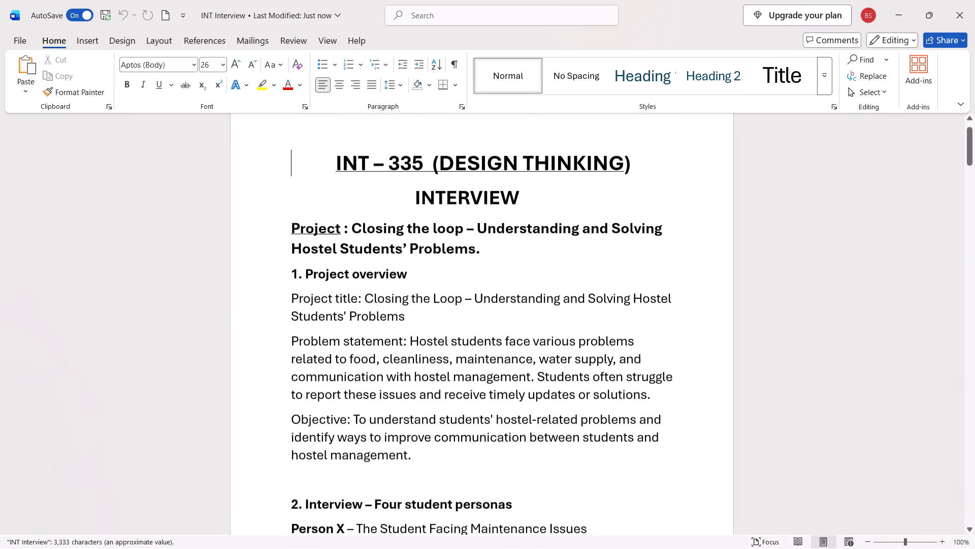
{"action": "scroll", "coordinate": [221, 331], "scroll_direction": "down", "scroll_amount": 2}
{"action": "scroll", "coordinate": [221, 331], "scroll_direction": "up", "scroll_amount": 1}
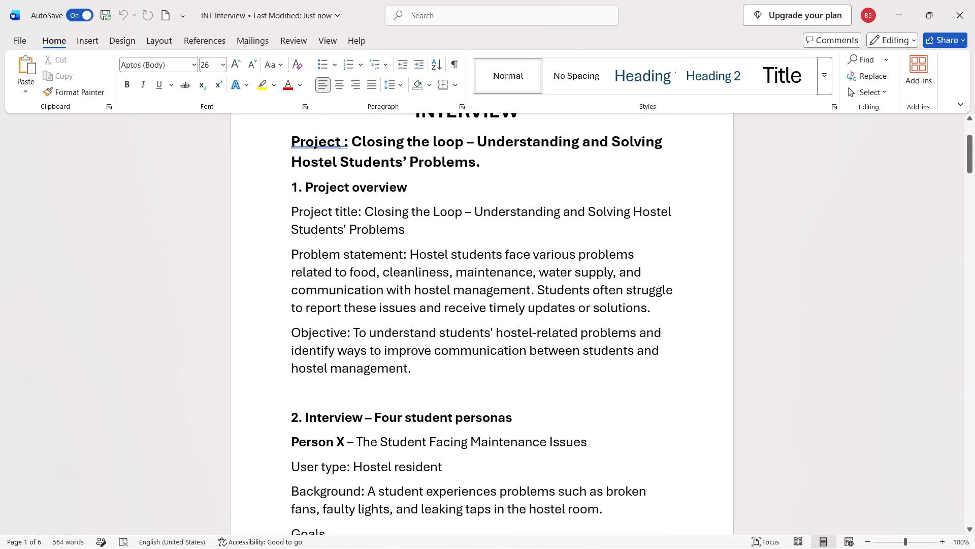
{"action": "left_click_drag", "start_coordinate": [290, 211], "coordinate": [356, 216]}
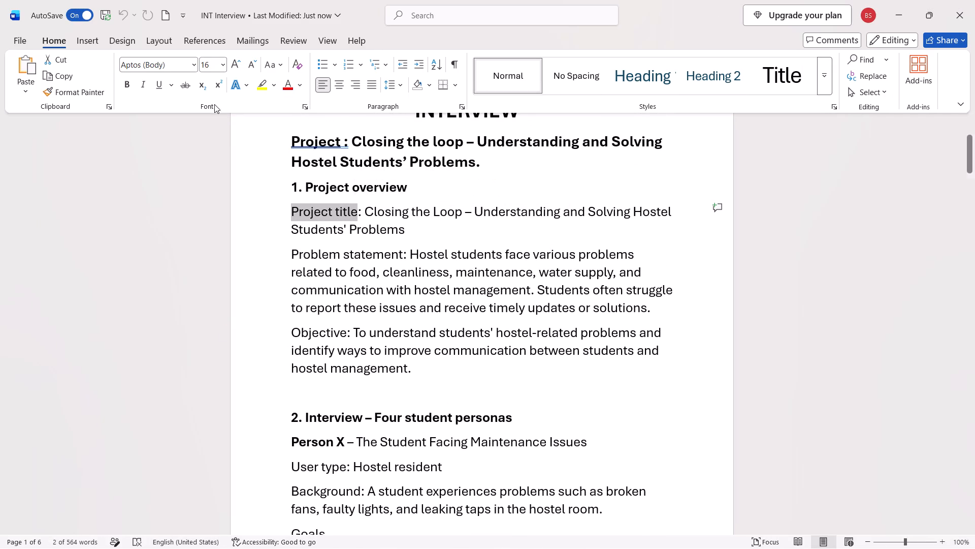
{"action": "left_click", "coordinate": [159, 88]}
{"action": "left_click", "coordinate": [160, 257]}
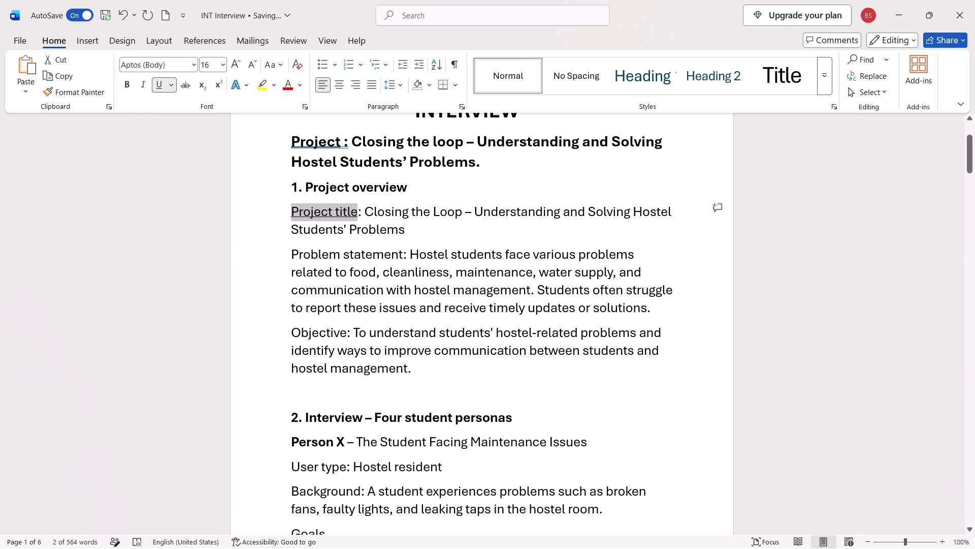
{"action": "left_click", "coordinate": [290, 326]}
{"action": "left_click_drag", "start_coordinate": [290, 326], "coordinate": [326, 332]}
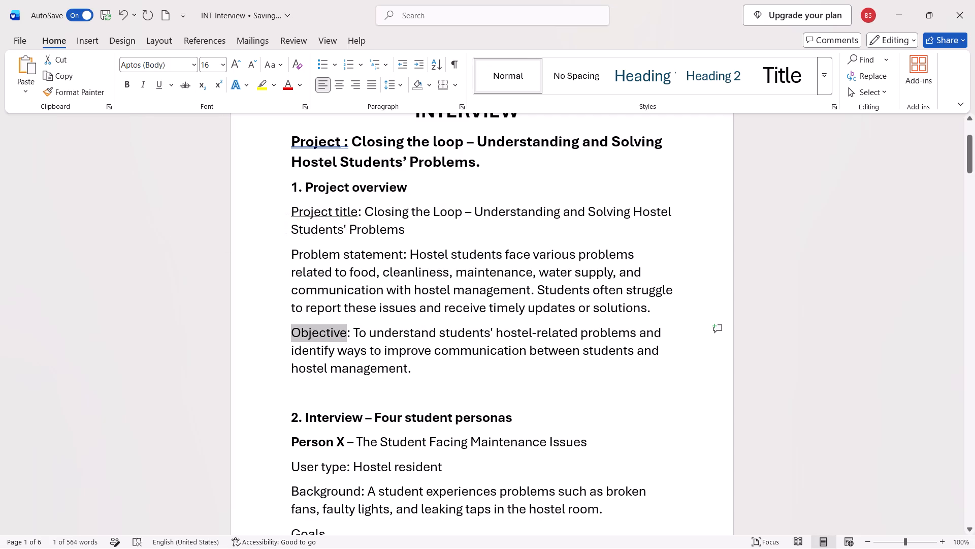
{"action": "left_click", "coordinate": [163, 86]}
{"action": "left_click", "coordinate": [792, 309]}
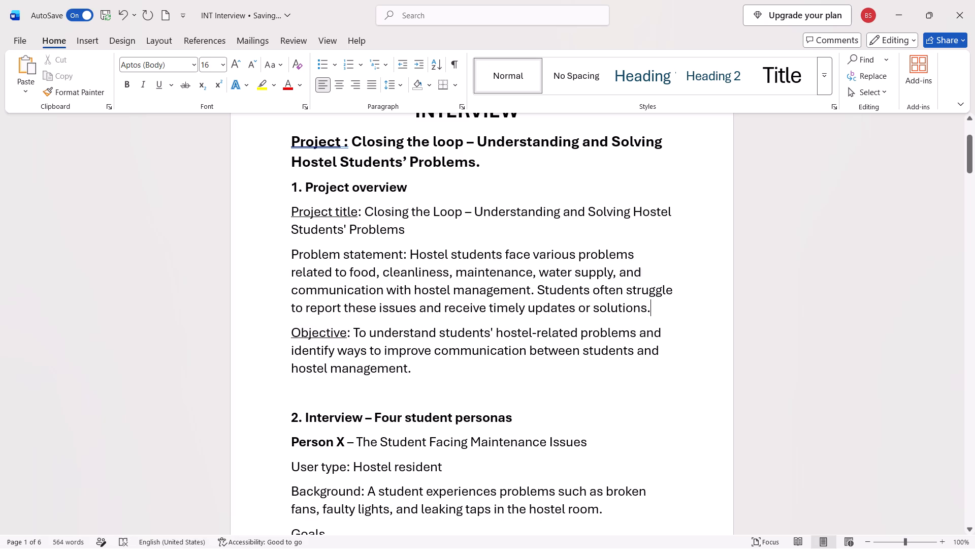
Underline the label "Problem statement" in the project overview.
{"action": "left_click", "coordinate": [365, 213]}
{"action": "left_click_drag", "start_coordinate": [290, 256], "coordinate": [349, 254]}
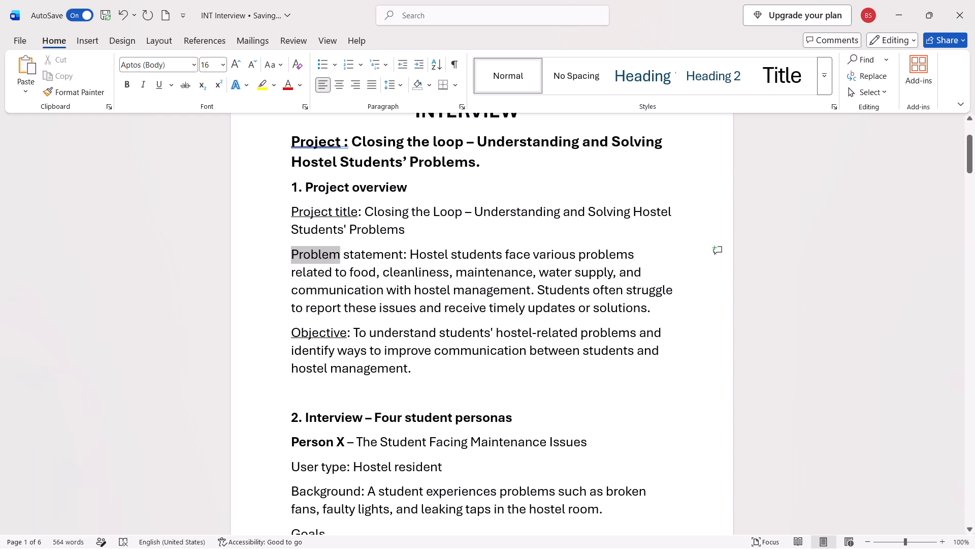
{"action": "left_click_drag", "start_coordinate": [349, 254], "coordinate": [379, 257]}
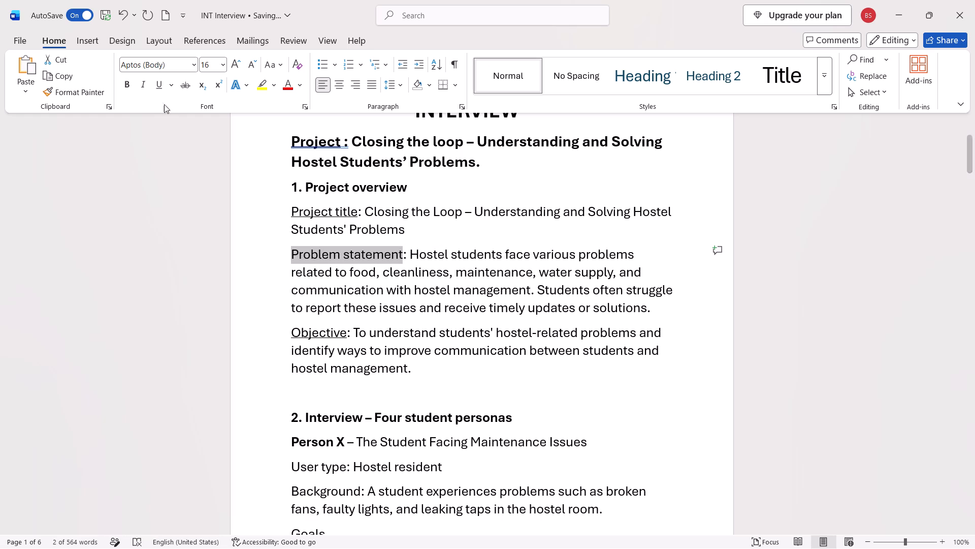
{"action": "left_click", "coordinate": [159, 91]}
{"action": "left_click", "coordinate": [177, 262]}
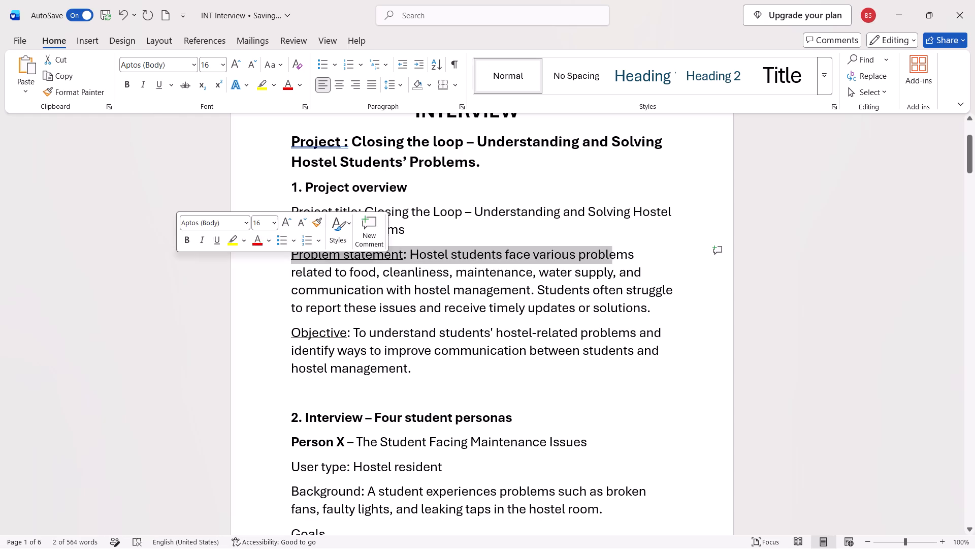
{"action": "left_click", "coordinate": [206, 301]}
Underline the labels "User type", "Goals" and "Pain points" in the Person X persona.
{"action": "scroll", "coordinate": [206, 301], "scroll_direction": "down", "scroll_amount": 2}
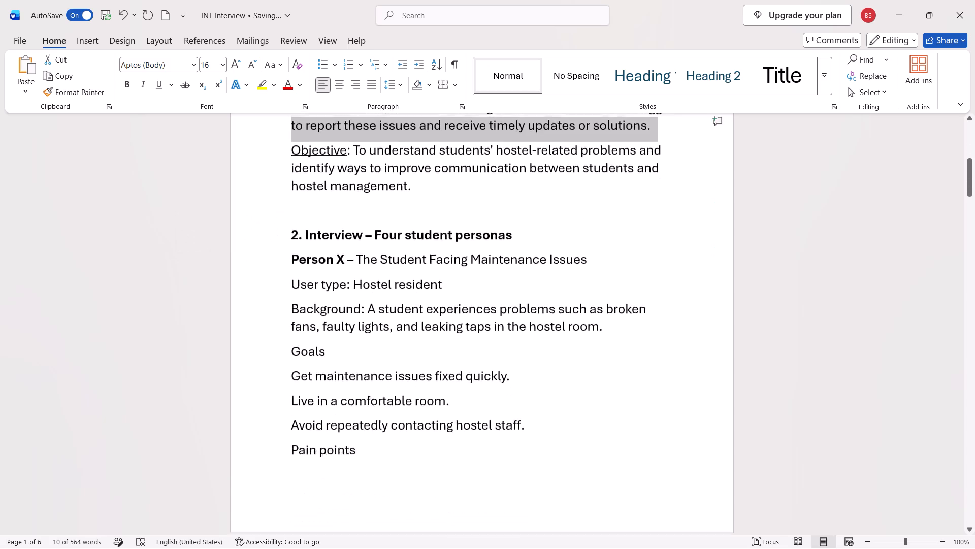
{"action": "scroll", "coordinate": [206, 301], "scroll_direction": "down", "scroll_amount": 1}
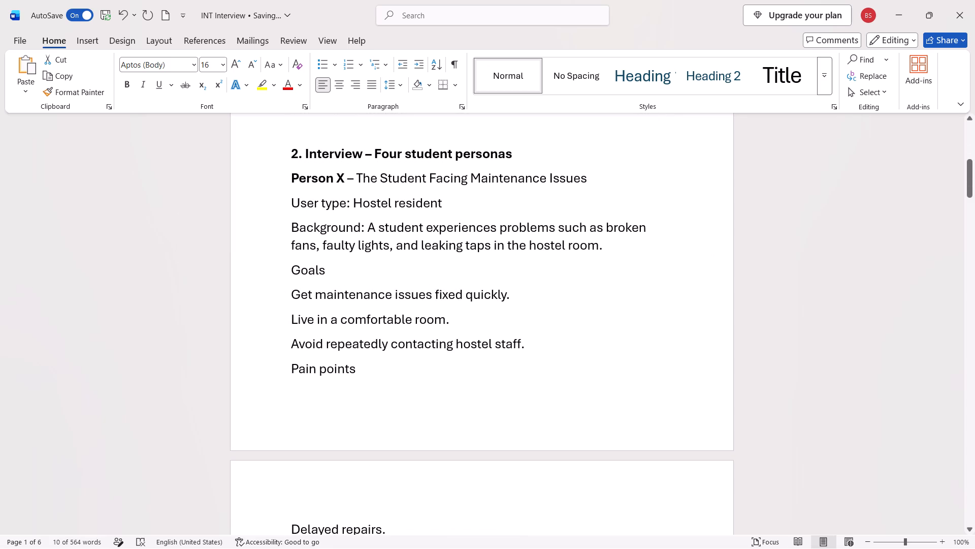
{"action": "left_click_drag", "start_coordinate": [289, 204], "coordinate": [290, 204]}
{"action": "left_click_drag", "start_coordinate": [290, 204], "coordinate": [344, 207]}
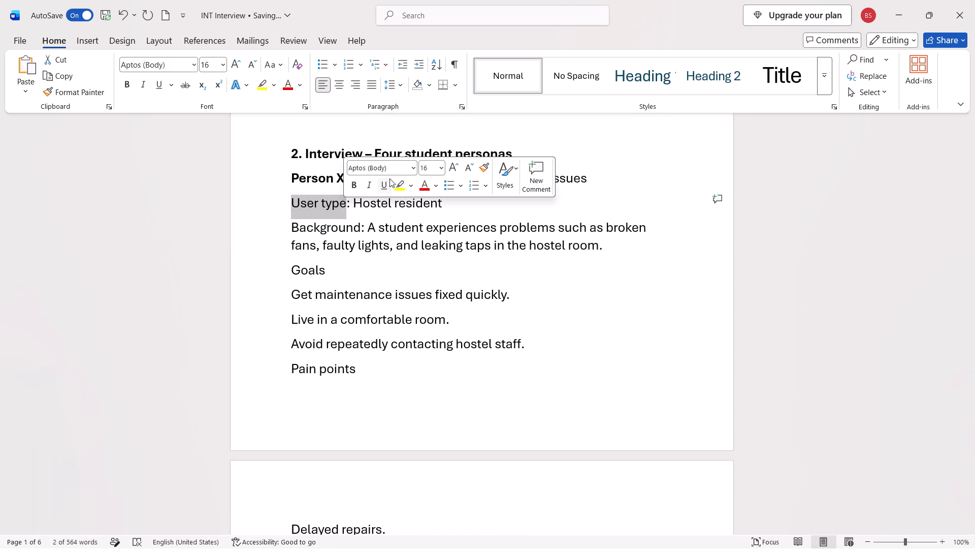
{"action": "left_click", "coordinate": [389, 178]}
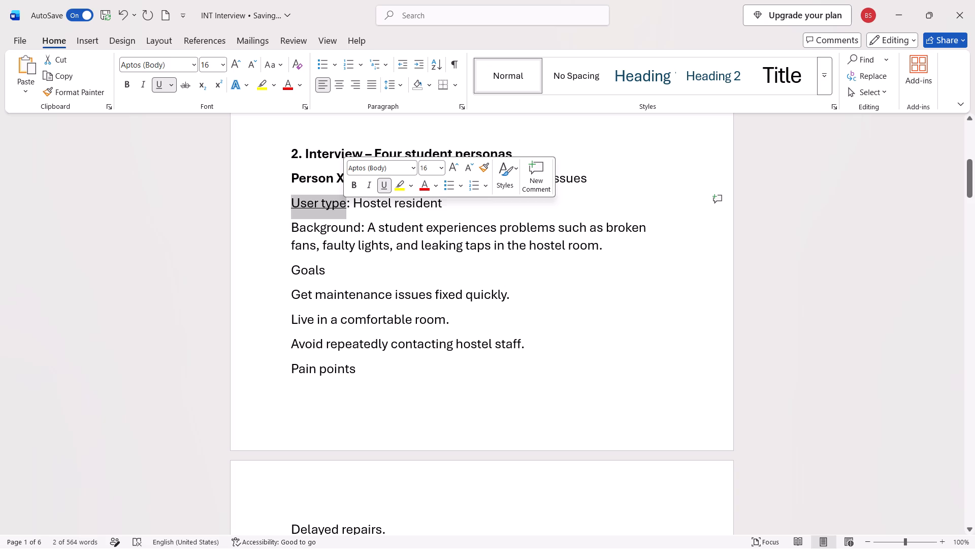
{"action": "left_click_drag", "start_coordinate": [290, 269], "coordinate": [328, 267]}
{"action": "left_click", "coordinate": [364, 249]}
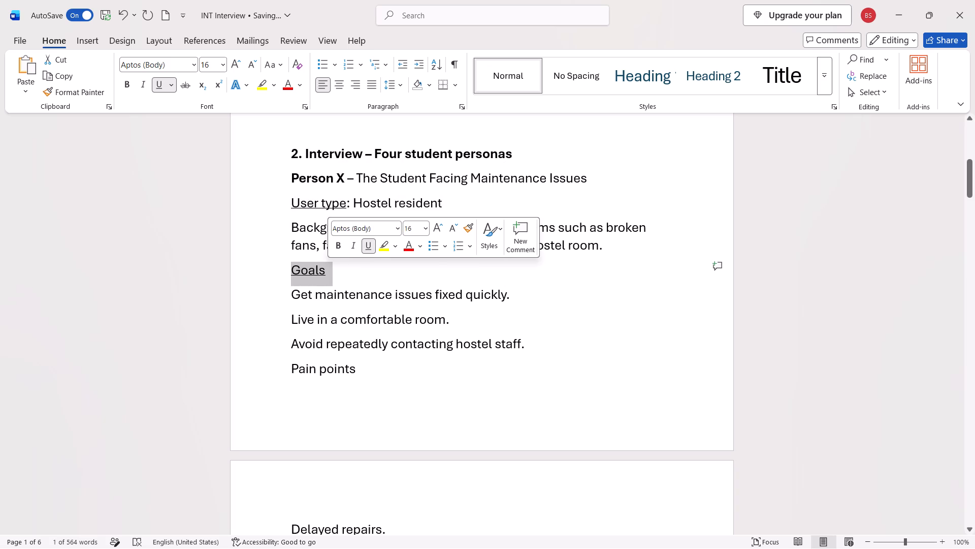
{"action": "left_click_drag", "start_coordinate": [291, 370], "coordinate": [317, 370]}
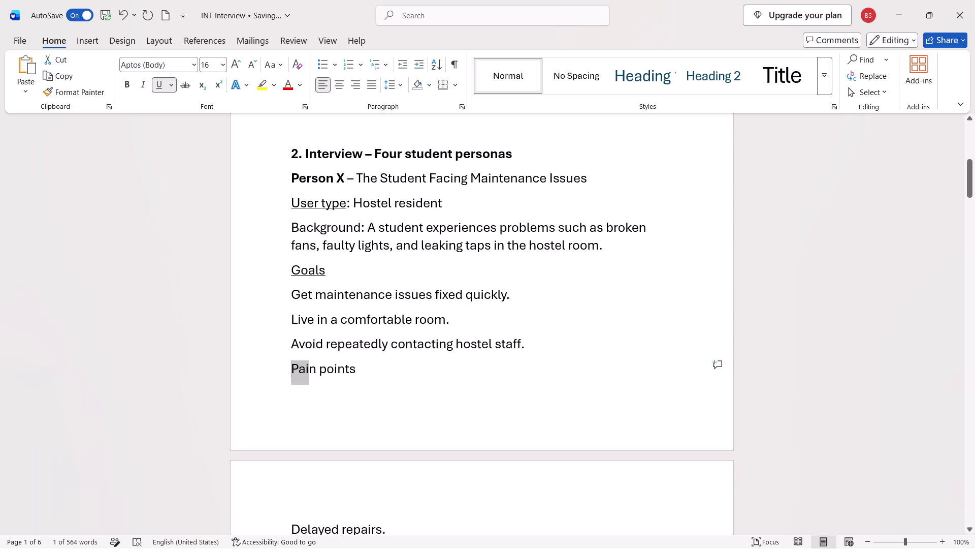
{"action": "left_click_drag", "start_coordinate": [317, 370], "coordinate": [349, 370]}
{"action": "left_click", "coordinate": [386, 349]}
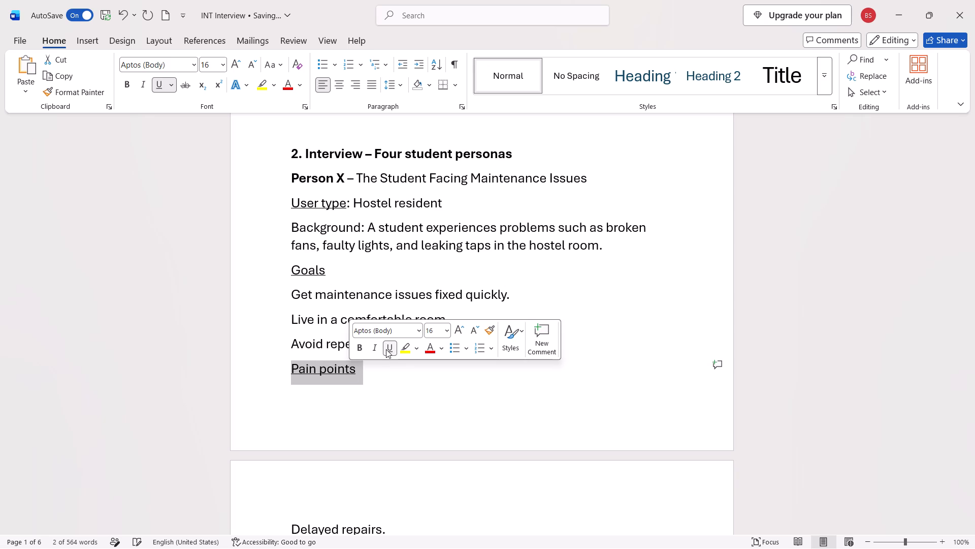
Underline the label "Needs:" in the Person X persona.
{"action": "scroll", "coordinate": [378, 391], "scroll_direction": "down", "scroll_amount": 2}
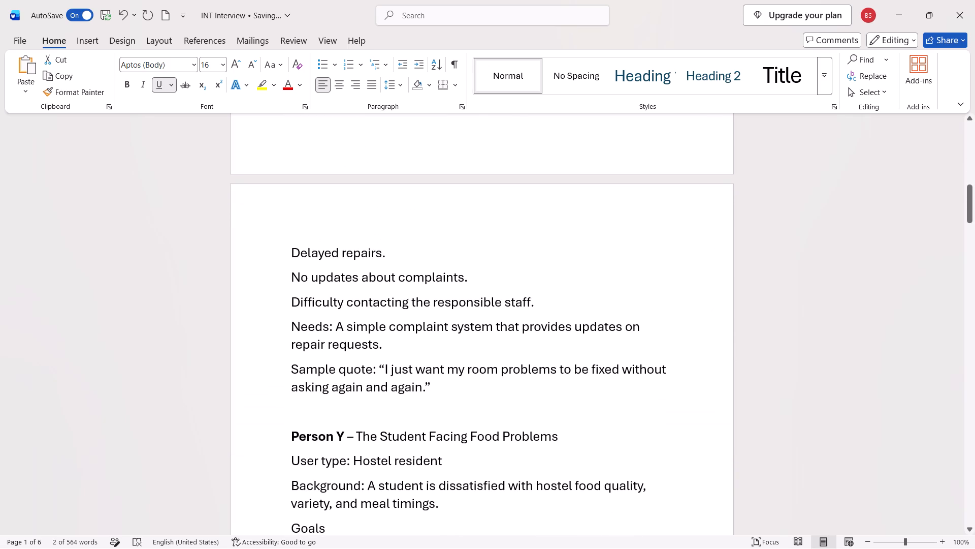
{"action": "left_click_drag", "start_coordinate": [288, 325], "coordinate": [311, 325]}
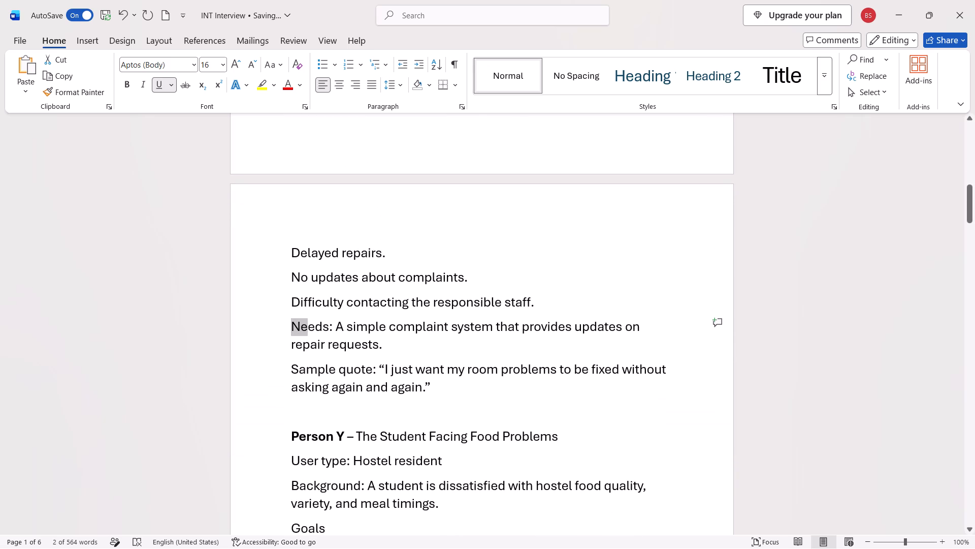
{"action": "left_click_drag", "start_coordinate": [311, 325], "coordinate": [334, 325]}
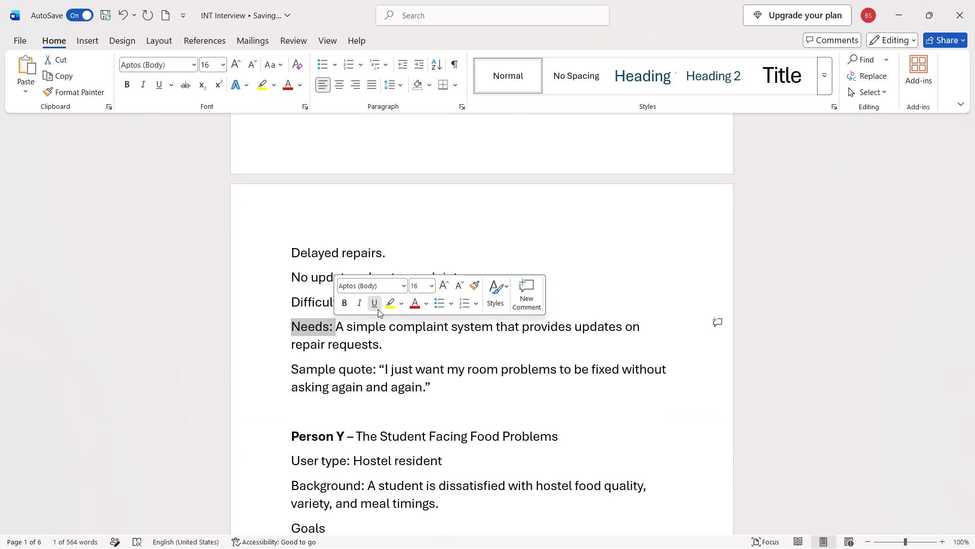
{"action": "left_click", "coordinate": [378, 309]}
{"action": "left_click", "coordinate": [566, 233]}
Place the insertion point in the "Delayed repairs." line under Person X's pain points.
{"action": "scroll", "coordinate": [566, 233], "scroll_direction": "up", "scroll_amount": 1}
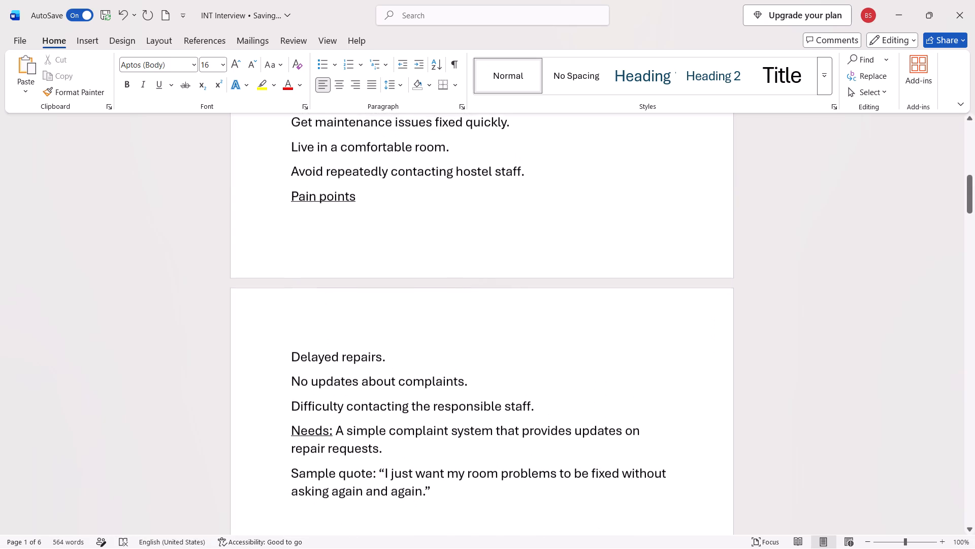
{"action": "left_click", "coordinate": [292, 347]}
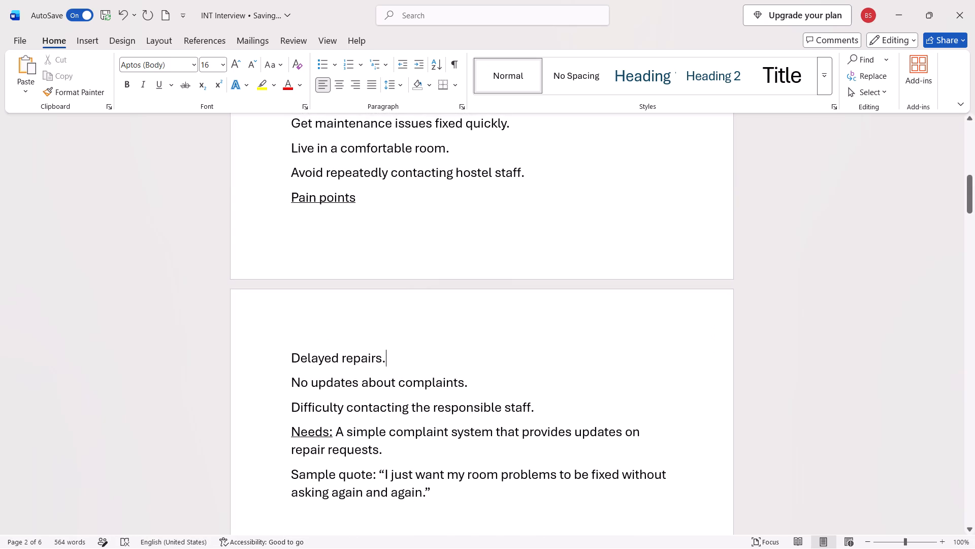
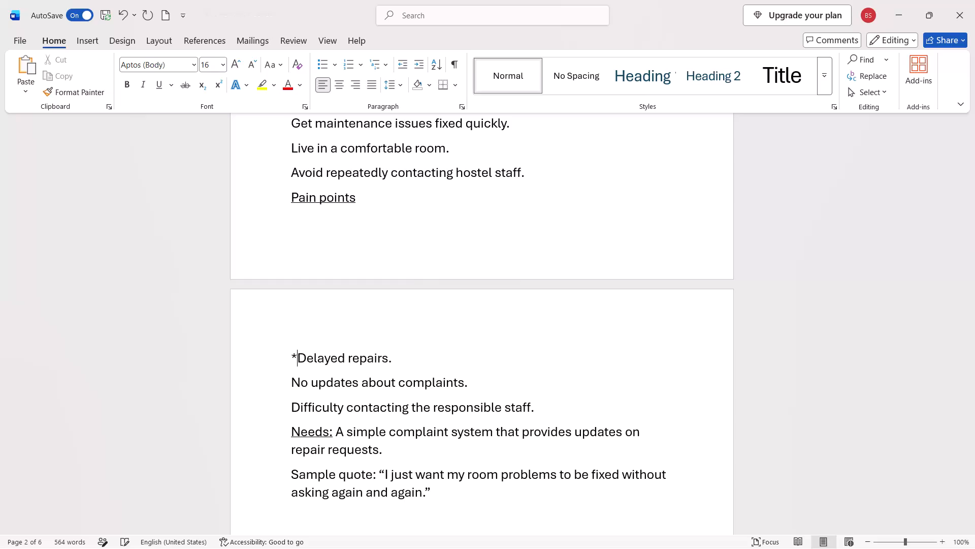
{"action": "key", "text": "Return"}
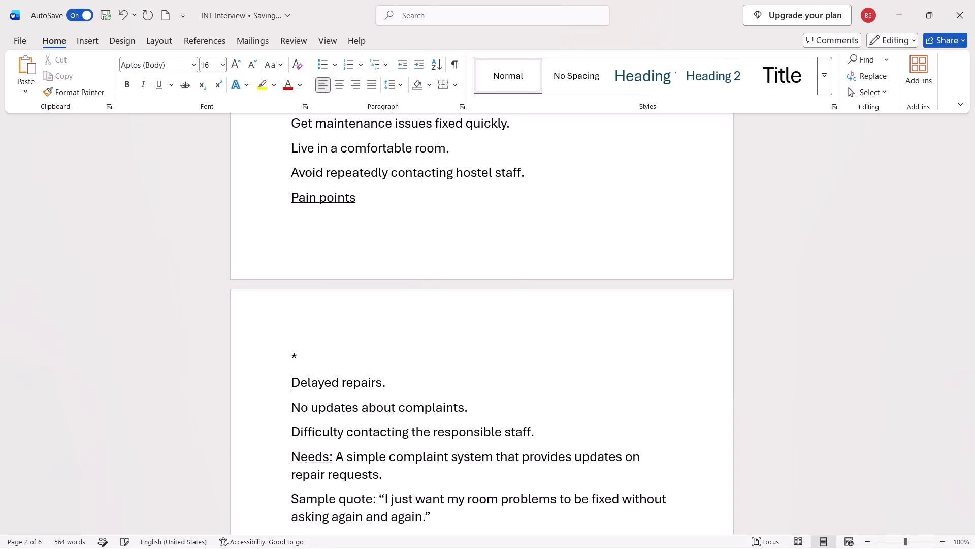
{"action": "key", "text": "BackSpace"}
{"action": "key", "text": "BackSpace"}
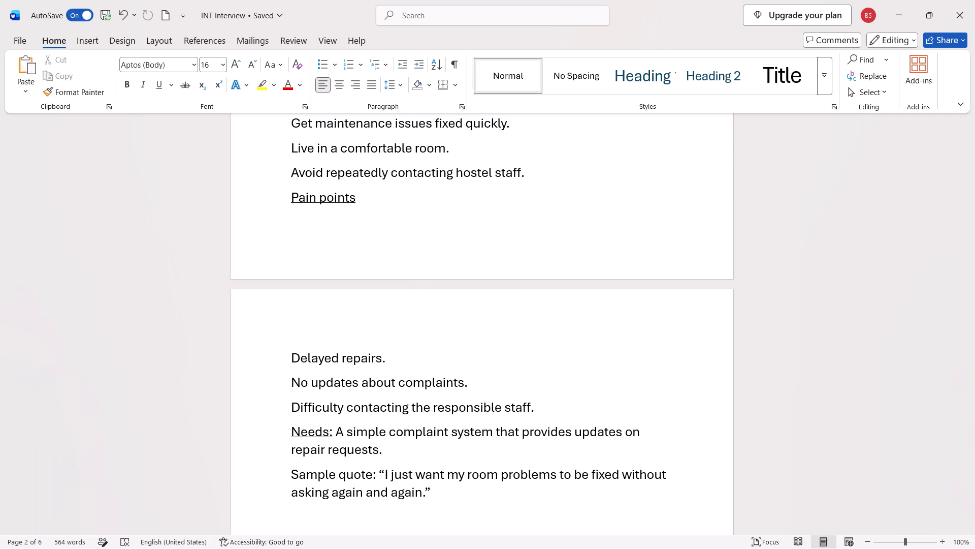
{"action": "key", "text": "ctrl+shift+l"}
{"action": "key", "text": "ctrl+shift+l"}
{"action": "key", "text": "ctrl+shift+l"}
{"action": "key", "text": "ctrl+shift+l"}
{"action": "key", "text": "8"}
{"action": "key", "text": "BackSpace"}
Turn the three lines under Person X's "Pain points" into bullet points, from "Delayed repairs." to "Difficulty contacting the responsible staff.".
{"action": "type", "text": "*"}
{"action": "key", "text": "space"}
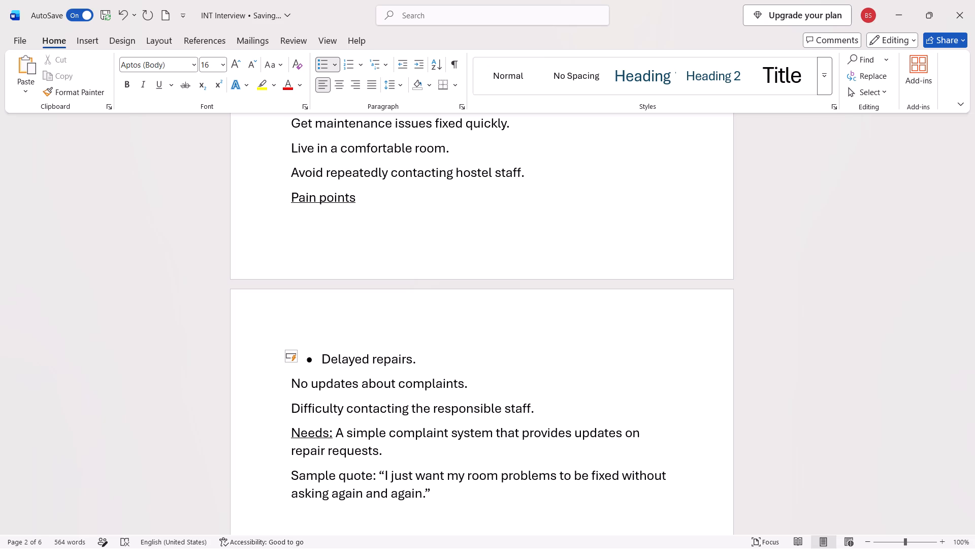
{"action": "left_click", "coordinate": [289, 382]}
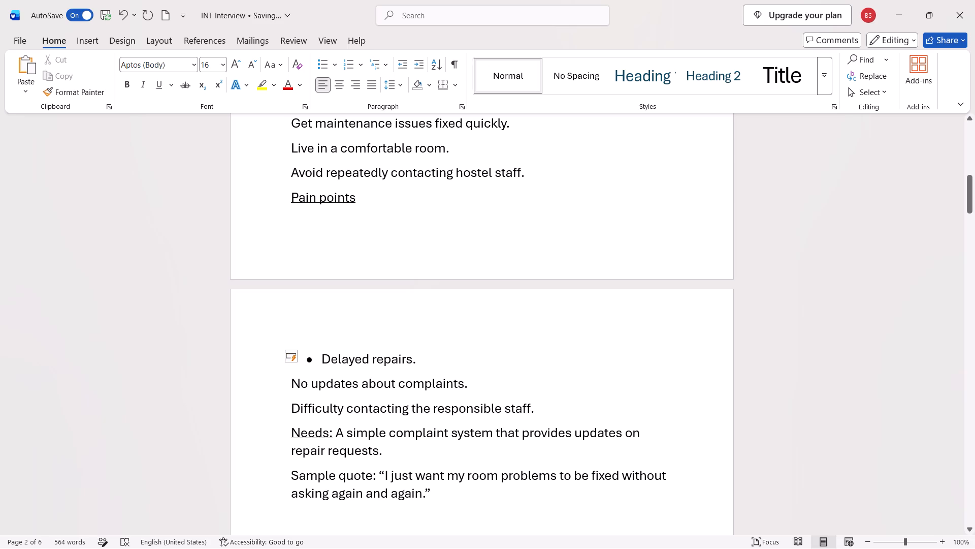
{"action": "type", "text": "*"}
{"action": "key", "text": "space"}
{"action": "left_click", "coordinate": [292, 395]}
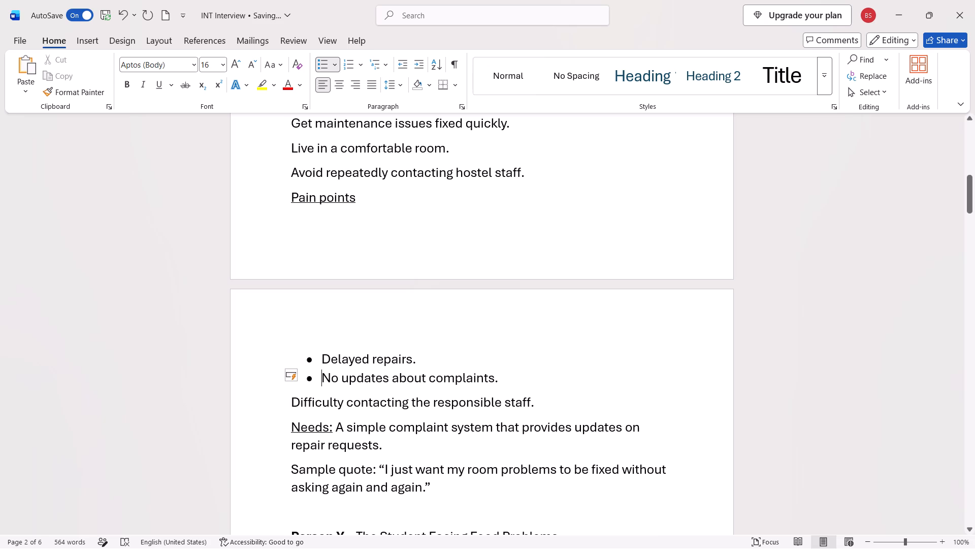
{"action": "type", "text": "*"}
{"action": "key", "text": "space"}
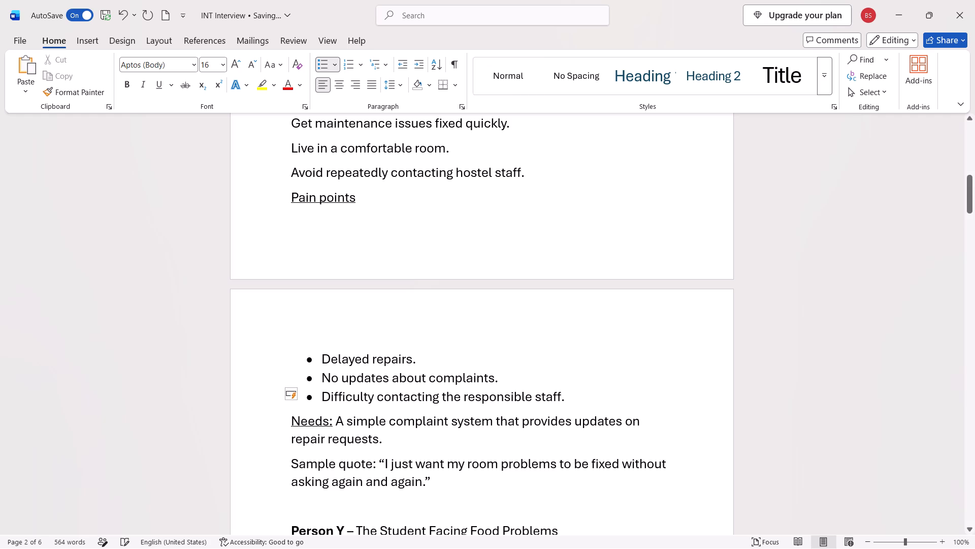
Place the insertion point before "Get maintenance issues fixed quickly." under Person X's goals.
{"action": "scroll", "coordinate": [297, 323], "scroll_direction": "up", "scroll_amount": 2}
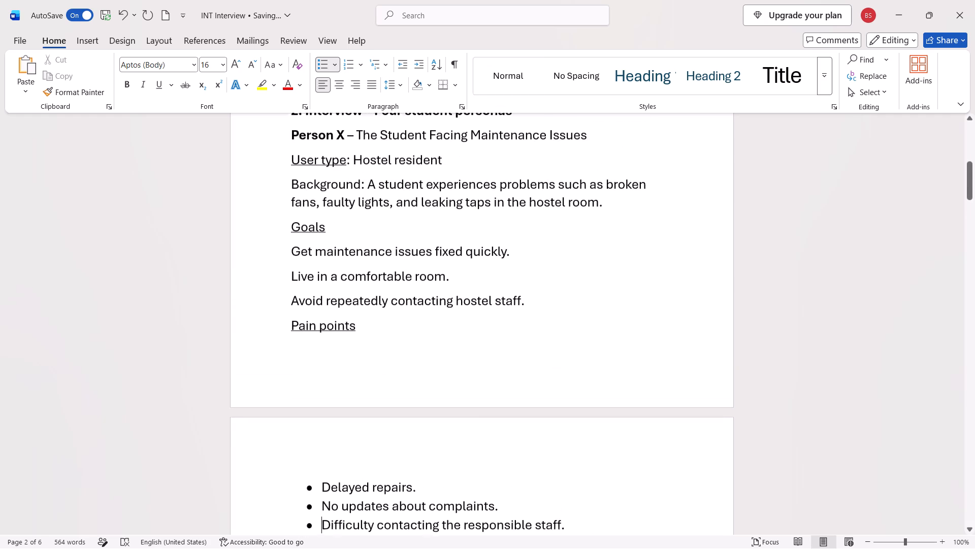
{"action": "scroll", "coordinate": [283, 290], "scroll_direction": "up", "scroll_amount": 1}
{"action": "left_click", "coordinate": [287, 272]}
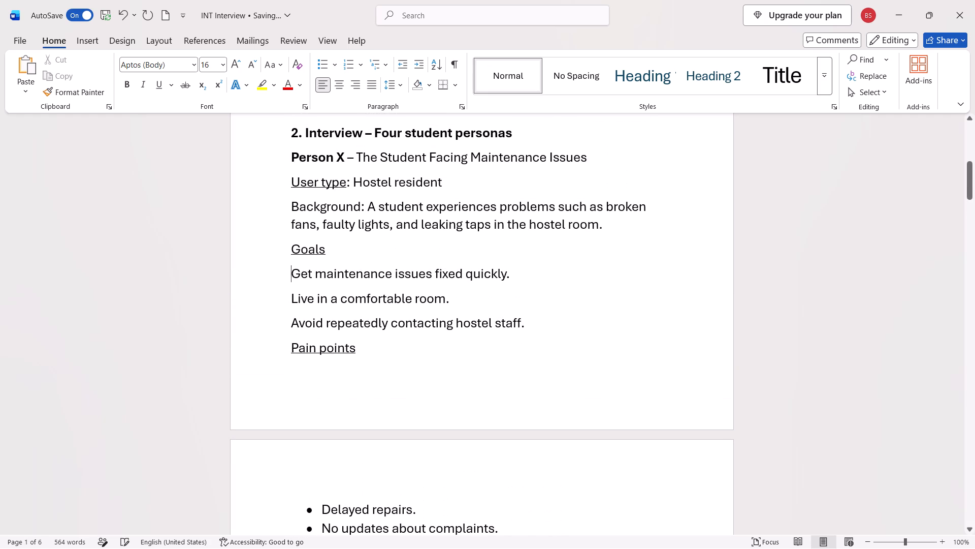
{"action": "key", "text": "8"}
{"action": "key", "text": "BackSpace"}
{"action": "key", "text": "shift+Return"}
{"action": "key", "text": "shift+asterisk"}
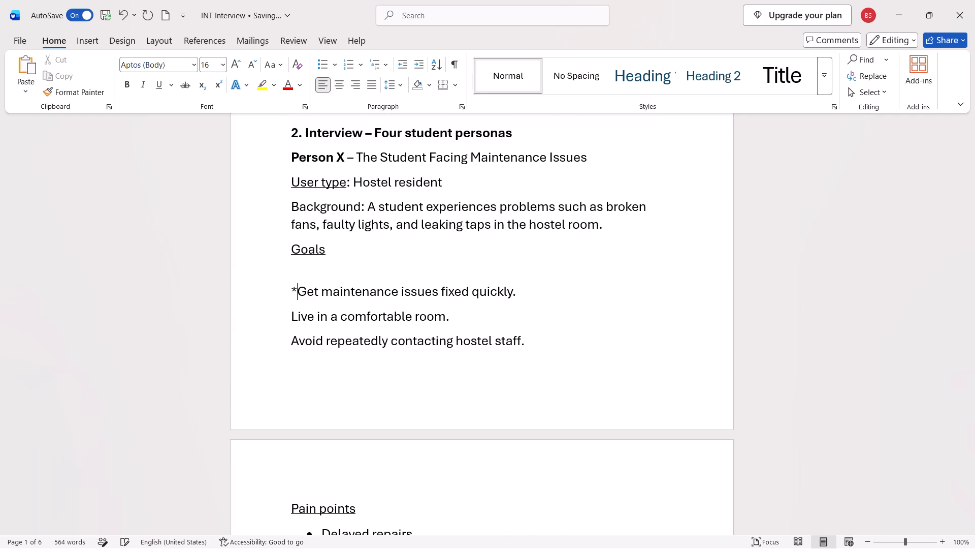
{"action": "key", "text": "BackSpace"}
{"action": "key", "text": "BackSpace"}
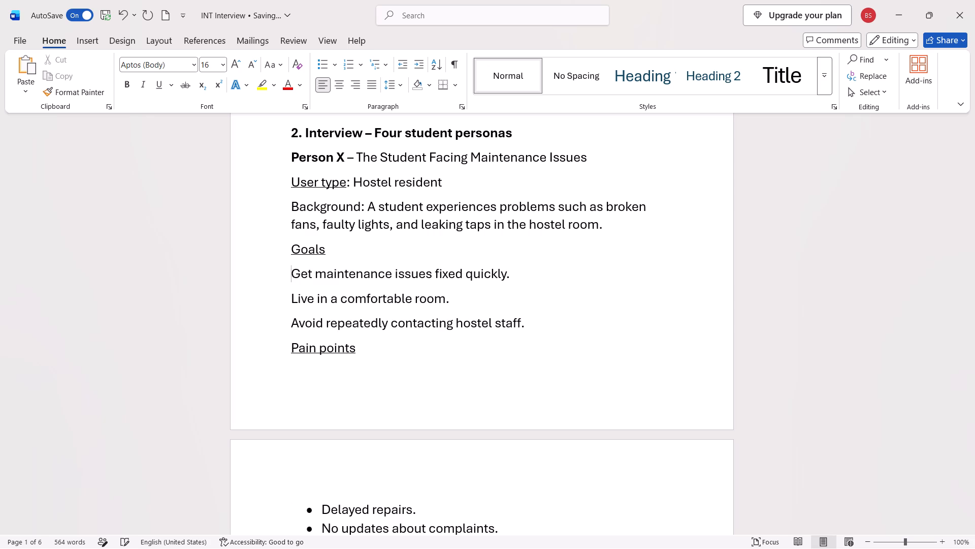
Turn the three lines under Person X's "Goals" into bullet points, from "Get maintenance issues fixed quickly." to "Avoid repeatedly contacting hostel staff.".
{"action": "type", "text": "*"}
{"action": "key", "text": "space"}
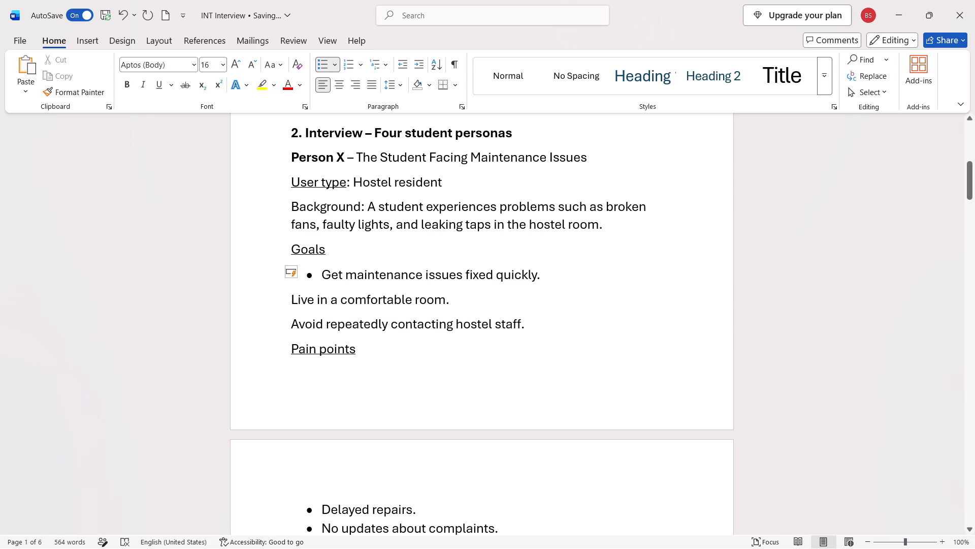
{"action": "left_click", "coordinate": [290, 297]}
{"action": "type", "text": "*"}
{"action": "key", "text": "space"}
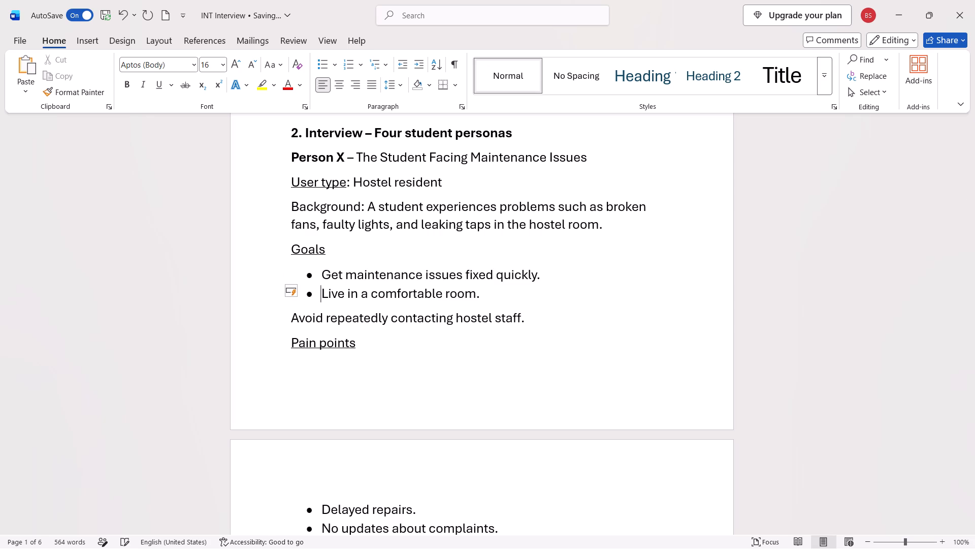
{"action": "left_click", "coordinate": [291, 318]}
{"action": "key", "text": "shift+asterisk"}
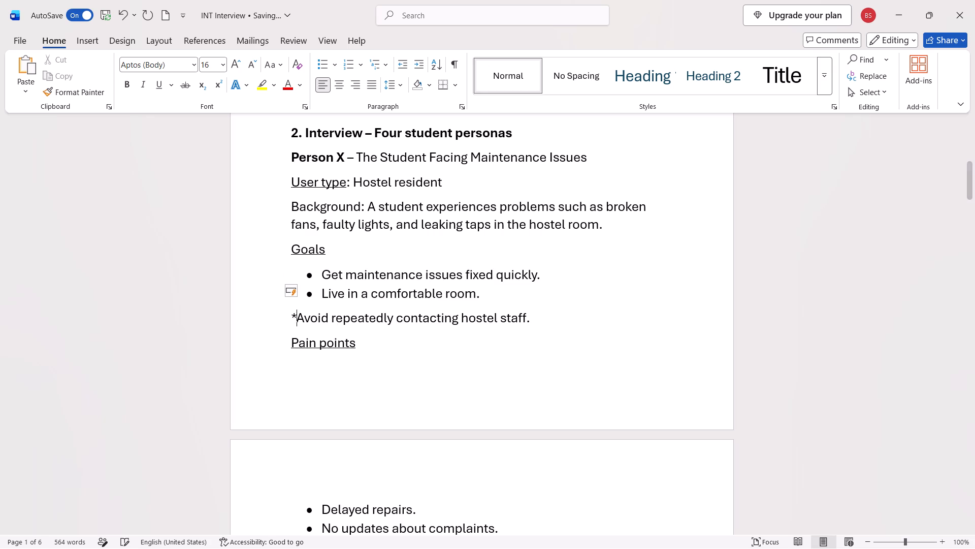
{"action": "key", "text": "space"}
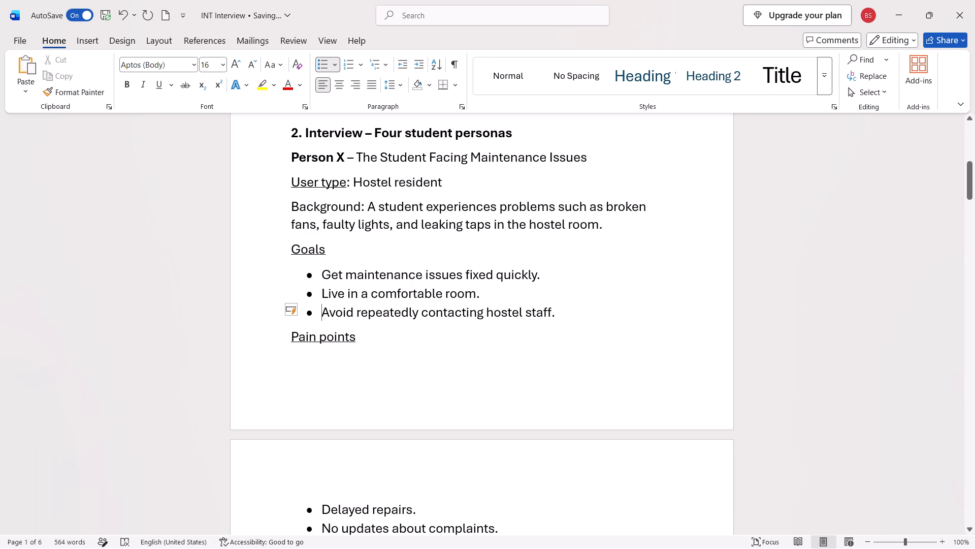
Underline the label "User type" in the Person Y persona.
{"action": "scroll", "coordinate": [312, 186], "scroll_direction": "up", "scroll_amount": 1}
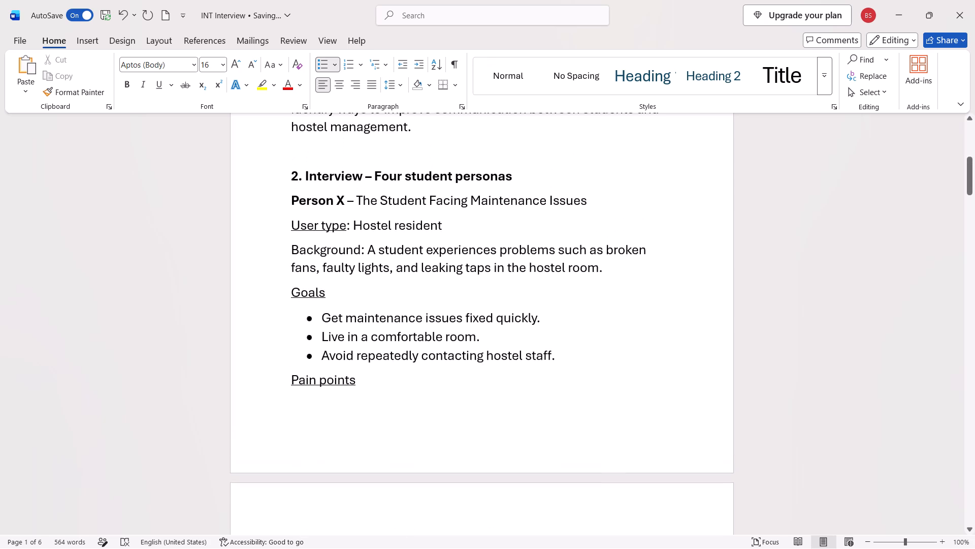
{"action": "scroll", "coordinate": [312, 186], "scroll_direction": "up", "scroll_amount": 1}
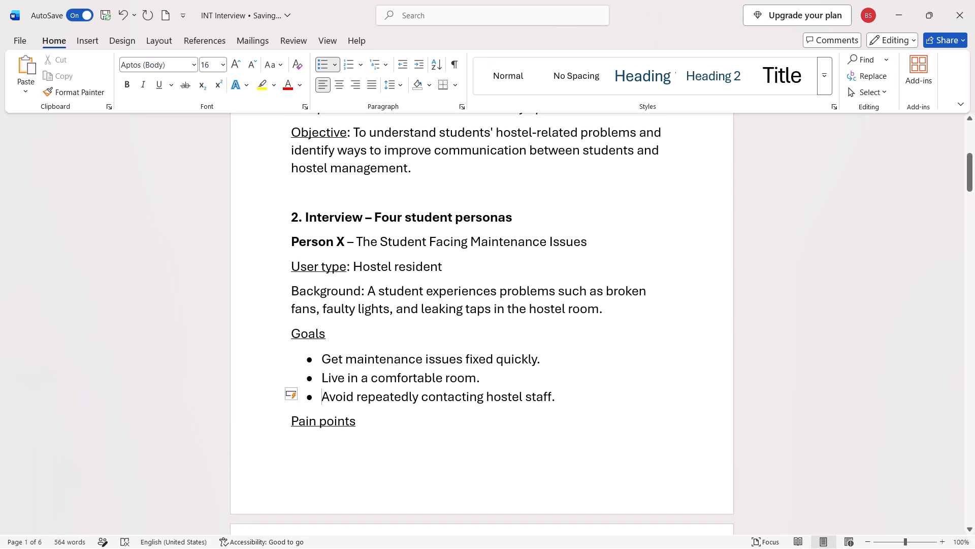
{"action": "scroll", "coordinate": [312, 186], "scroll_direction": "up", "scroll_amount": 1}
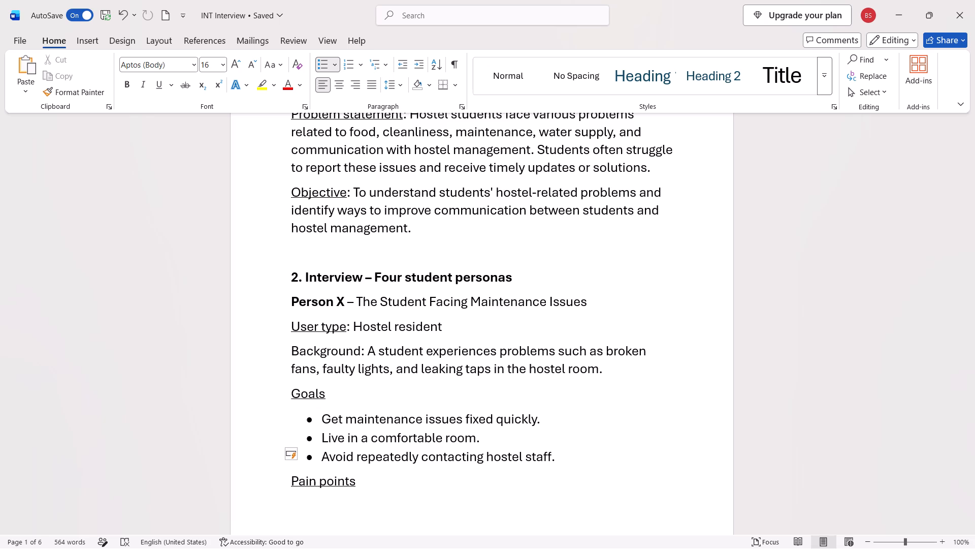
{"action": "scroll", "coordinate": [312, 186], "scroll_direction": "down", "scroll_amount": 2}
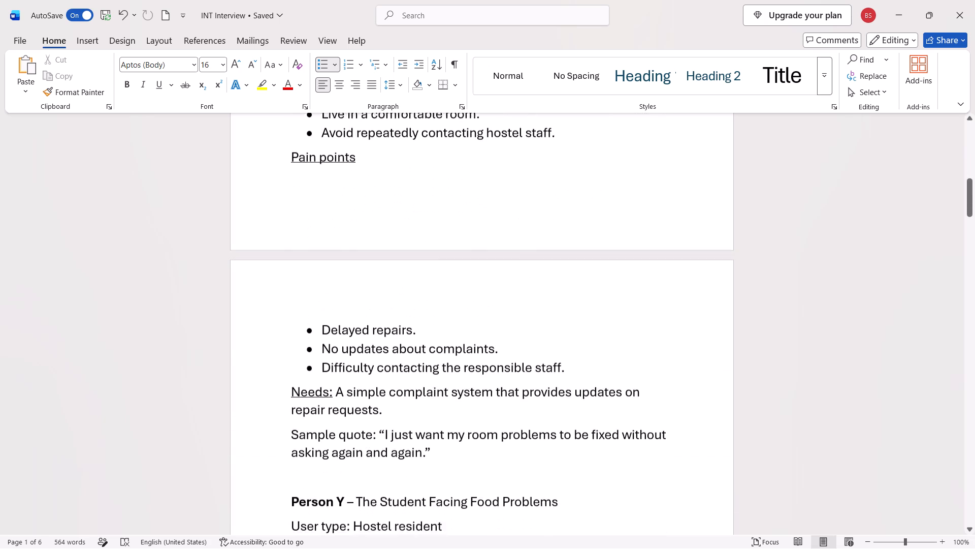
{"action": "scroll", "coordinate": [312, 186], "scroll_direction": "down", "scroll_amount": 2}
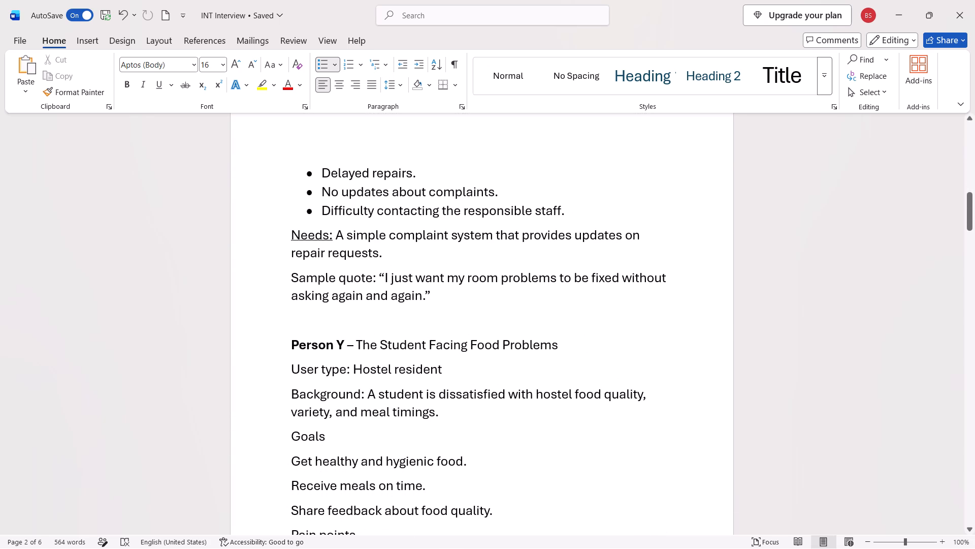
{"action": "scroll", "coordinate": [320, 260], "scroll_direction": "down", "scroll_amount": 1}
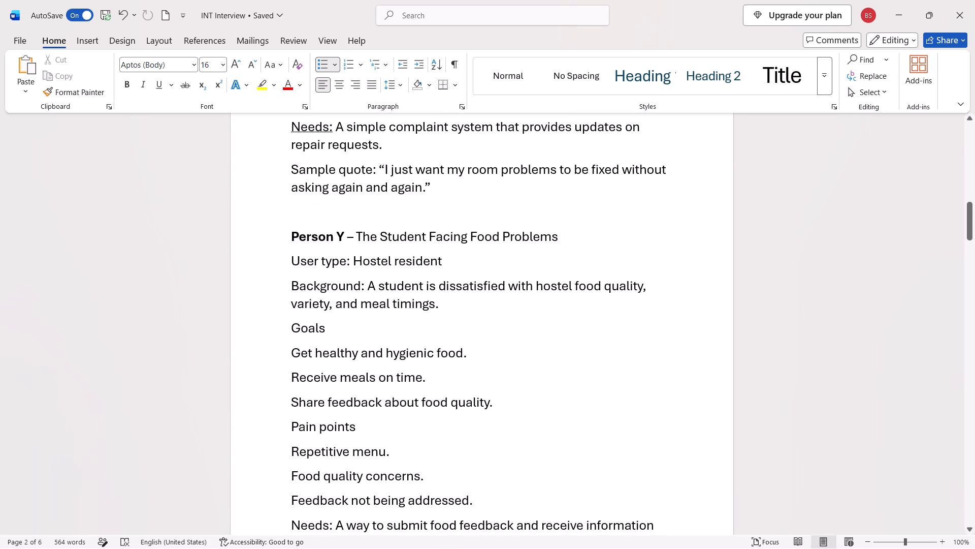
{"action": "left_click_drag", "start_coordinate": [292, 258], "coordinate": [342, 260]}
{"action": "left_click", "coordinate": [379, 240]}
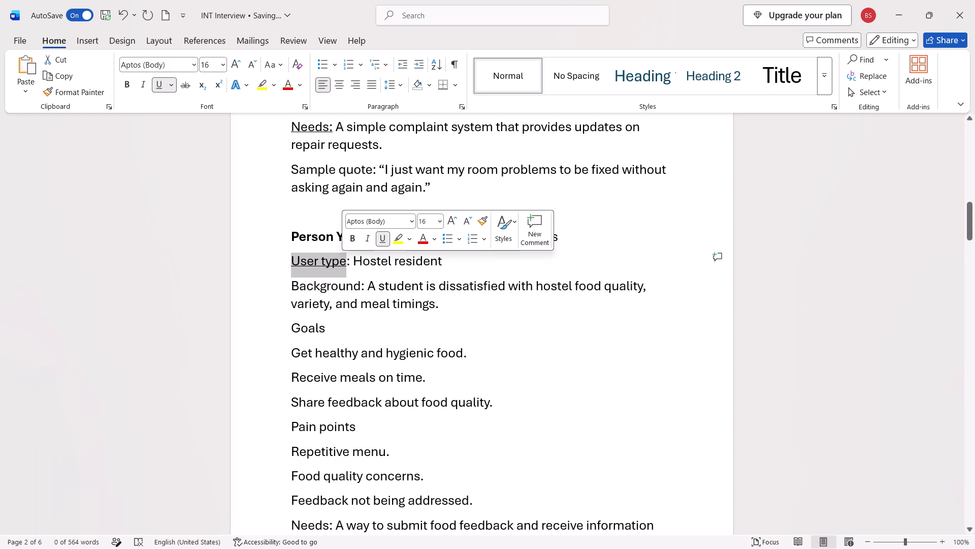
Underline the label "Background" in the Person X persona.
{"action": "scroll", "coordinate": [288, 283], "scroll_direction": "up", "scroll_amount": 3}
{"action": "scroll", "coordinate": [288, 283], "scroll_direction": "down", "scroll_amount": 1}
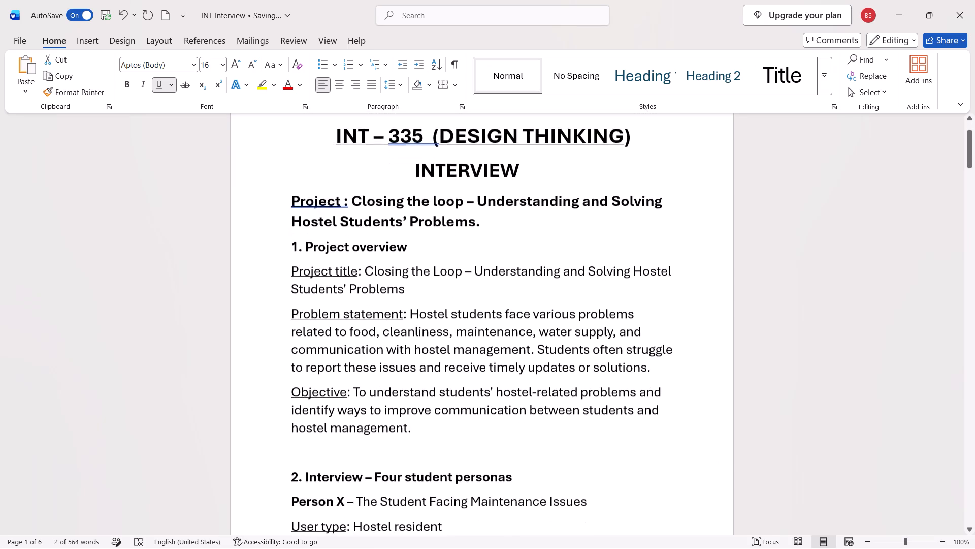
{"action": "scroll", "coordinate": [288, 283], "scroll_direction": "down", "scroll_amount": 2}
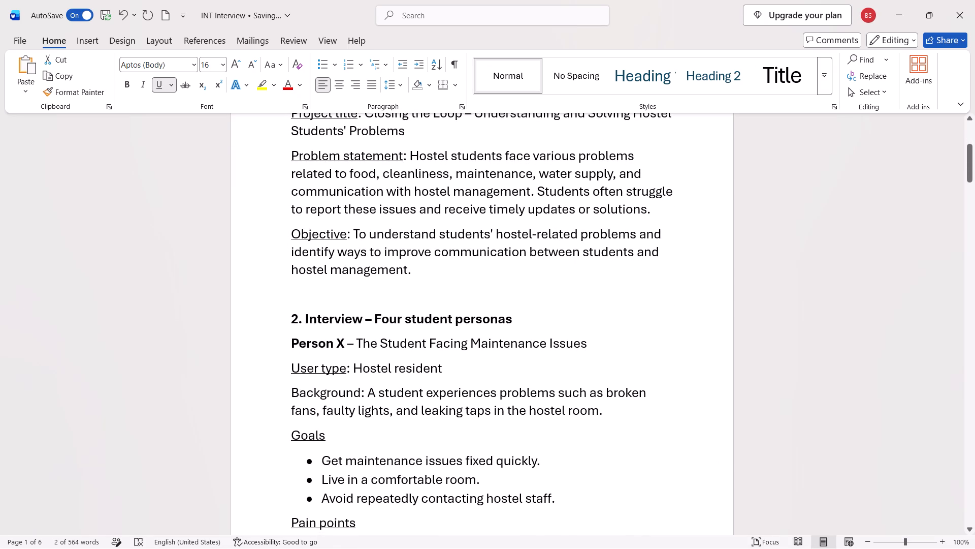
{"action": "left_click_drag", "start_coordinate": [289, 392], "coordinate": [353, 391]}
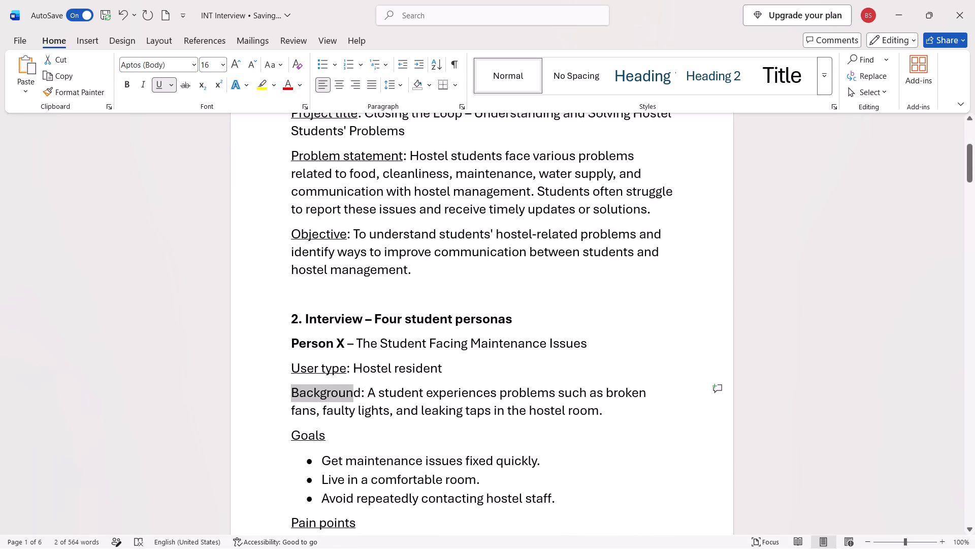
{"action": "left_click_drag", "start_coordinate": [353, 391], "coordinate": [361, 393]}
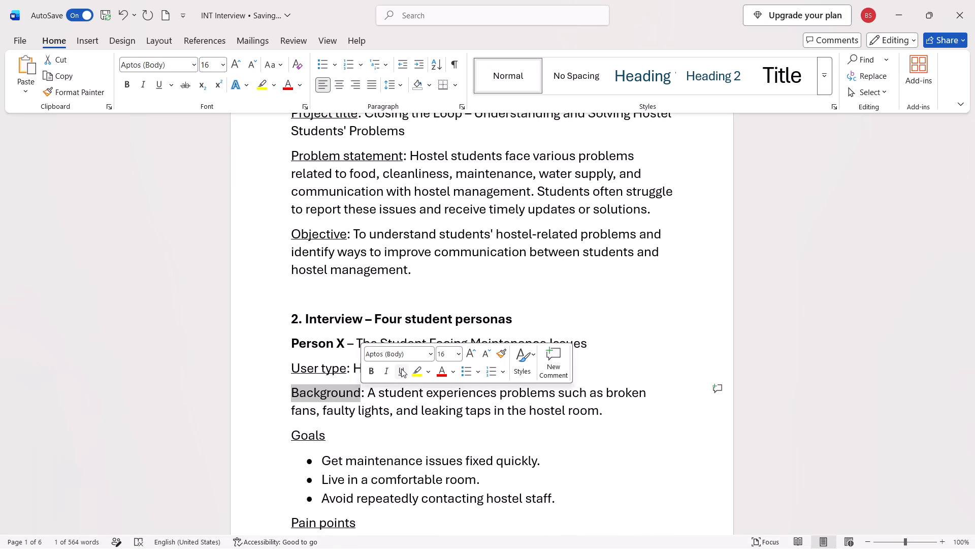
{"action": "left_click", "coordinate": [401, 369]}
{"action": "left_click", "coordinate": [598, 325]}
Underline the label "Sample quote" in the Person X persona.
{"action": "scroll", "coordinate": [598, 325], "scroll_direction": "down", "scroll_amount": 1}
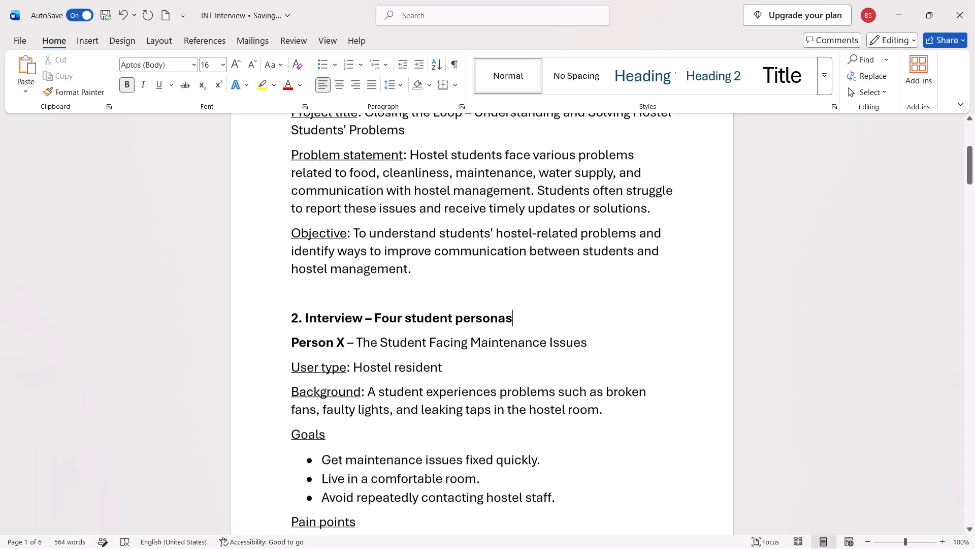
{"action": "scroll", "coordinate": [598, 325], "scroll_direction": "down", "scroll_amount": 4}
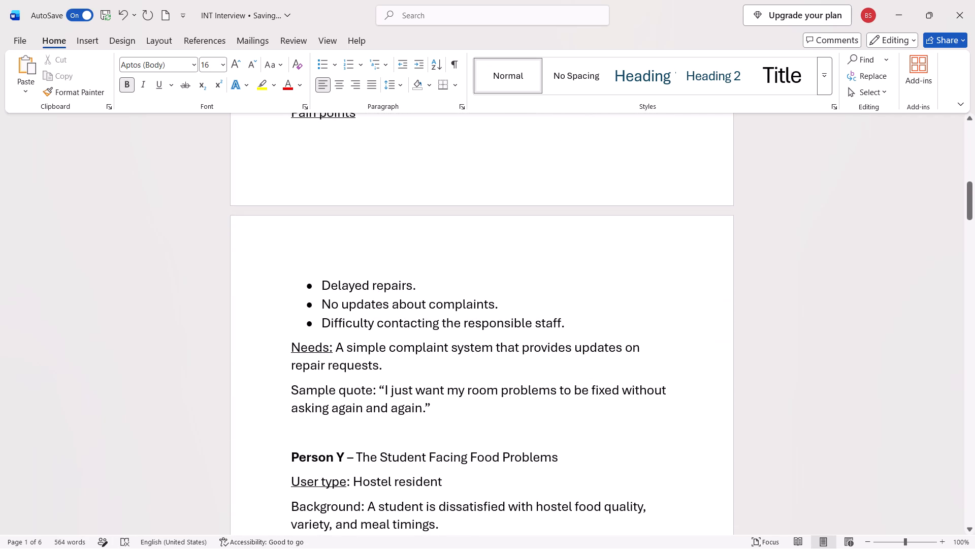
{"action": "left_click_drag", "start_coordinate": [291, 388], "coordinate": [368, 394]}
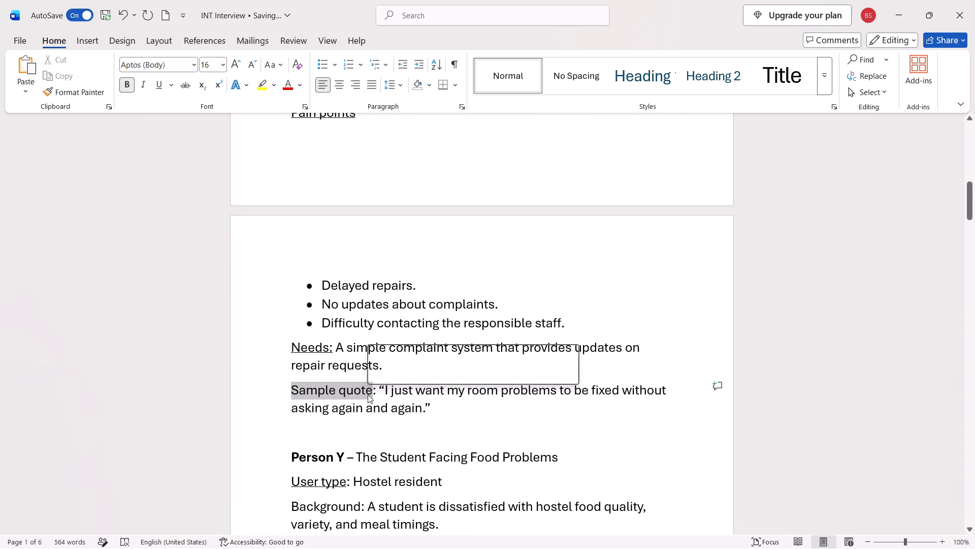
{"action": "left_click", "coordinate": [407, 375]}
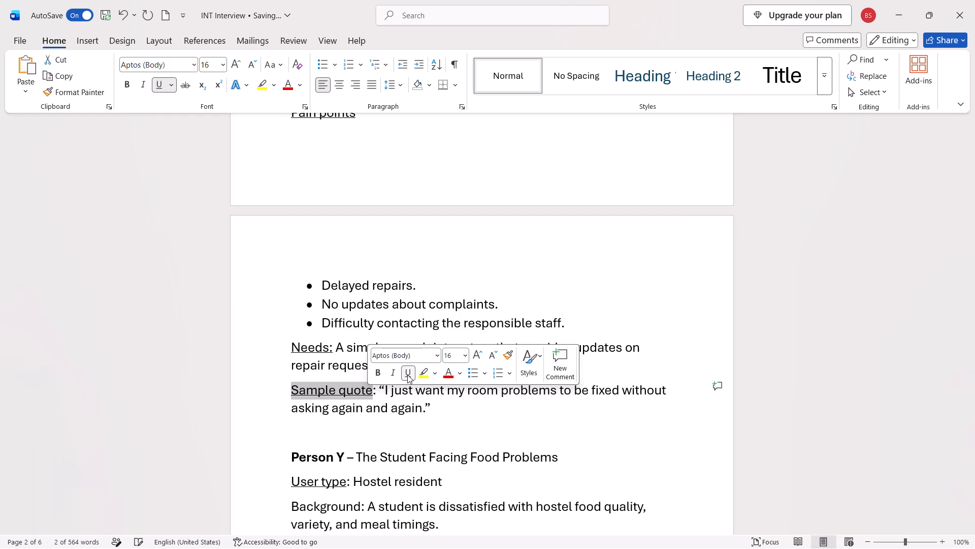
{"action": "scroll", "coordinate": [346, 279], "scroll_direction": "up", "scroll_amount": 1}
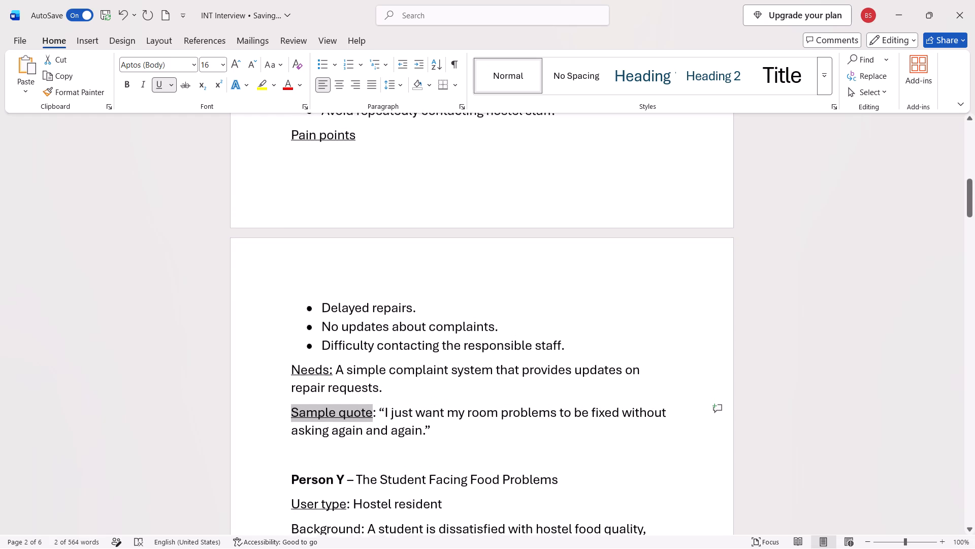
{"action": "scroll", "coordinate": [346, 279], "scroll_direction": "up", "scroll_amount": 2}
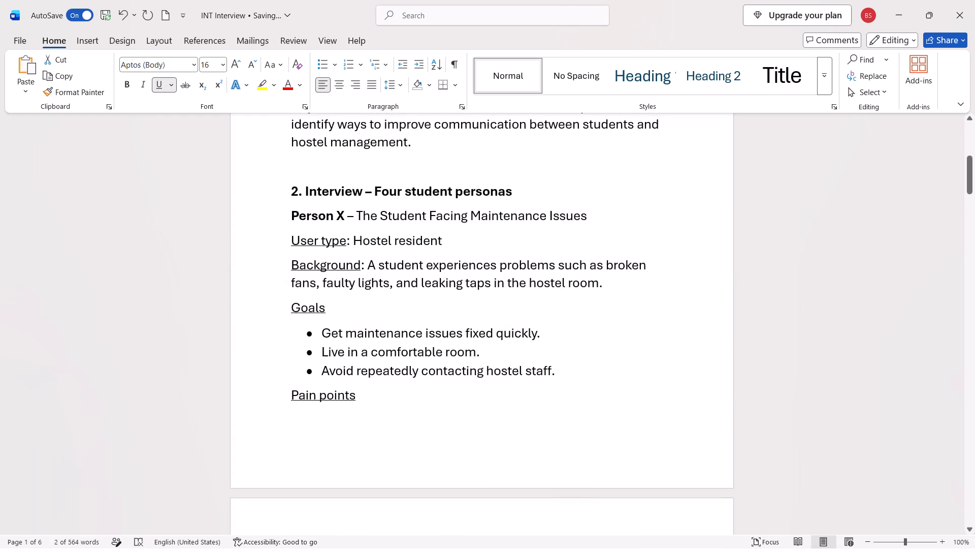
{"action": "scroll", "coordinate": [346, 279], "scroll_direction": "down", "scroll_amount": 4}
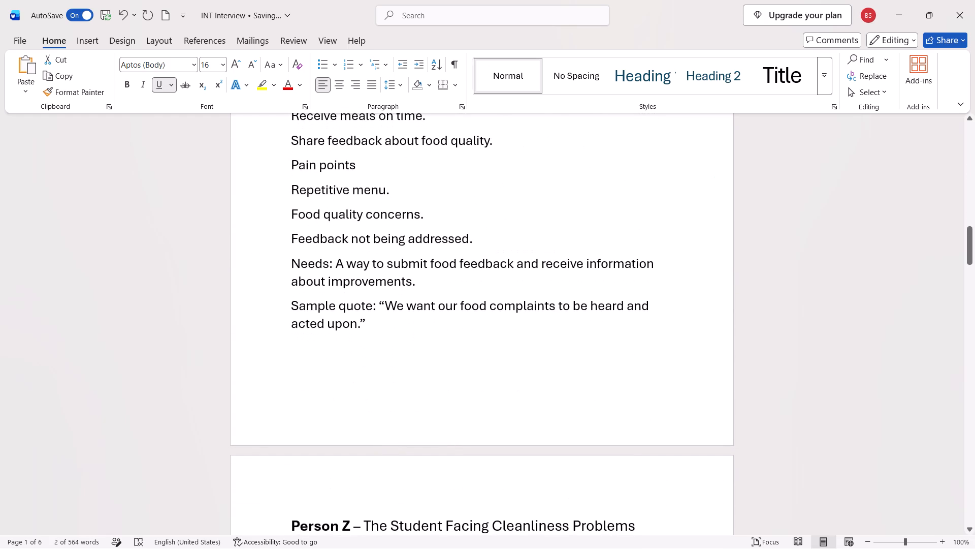
Underline the labels "Background" and "Goals" in the Person Y persona.
{"action": "scroll", "coordinate": [346, 279], "scroll_direction": "up", "scroll_amount": 1}
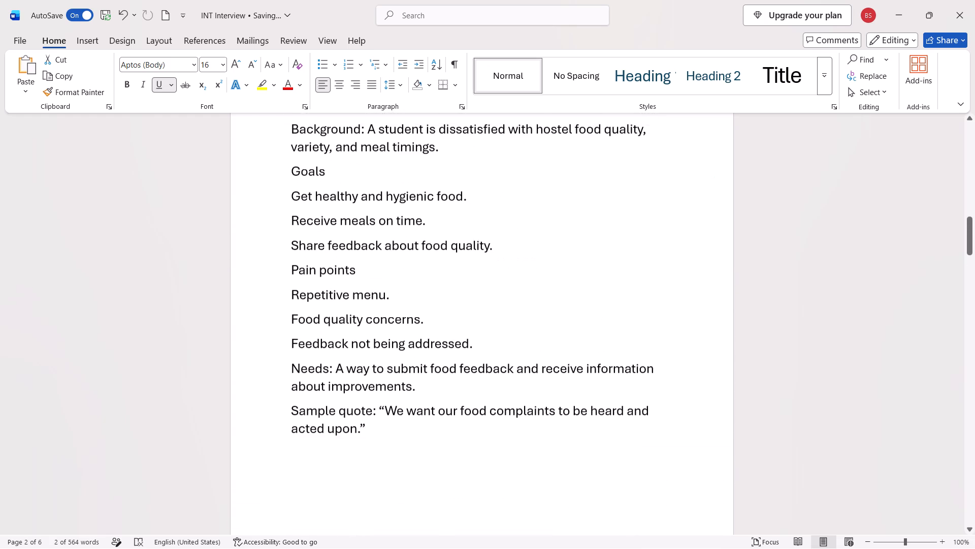
{"action": "scroll", "coordinate": [346, 279], "scroll_direction": "up", "scroll_amount": 1}
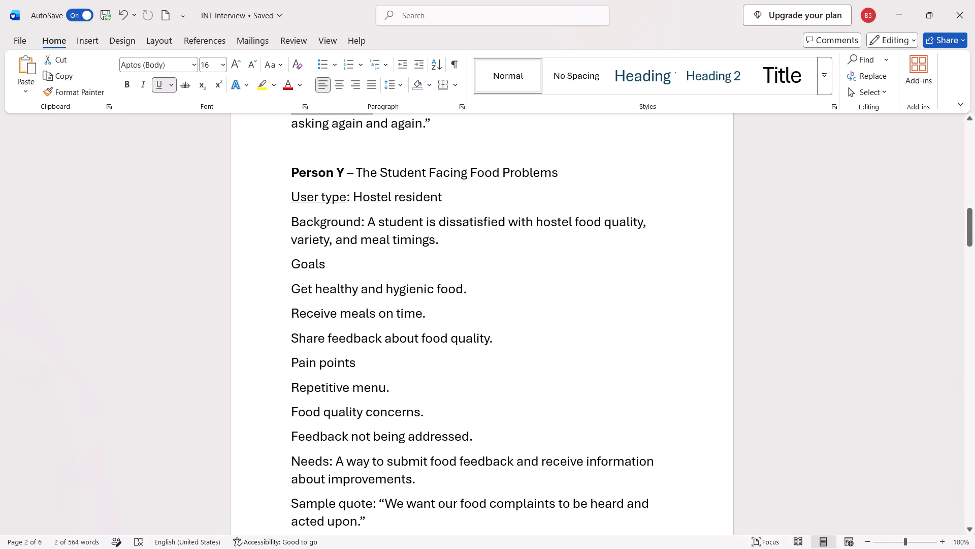
{"action": "left_click_drag", "start_coordinate": [290, 223], "coordinate": [361, 223]}
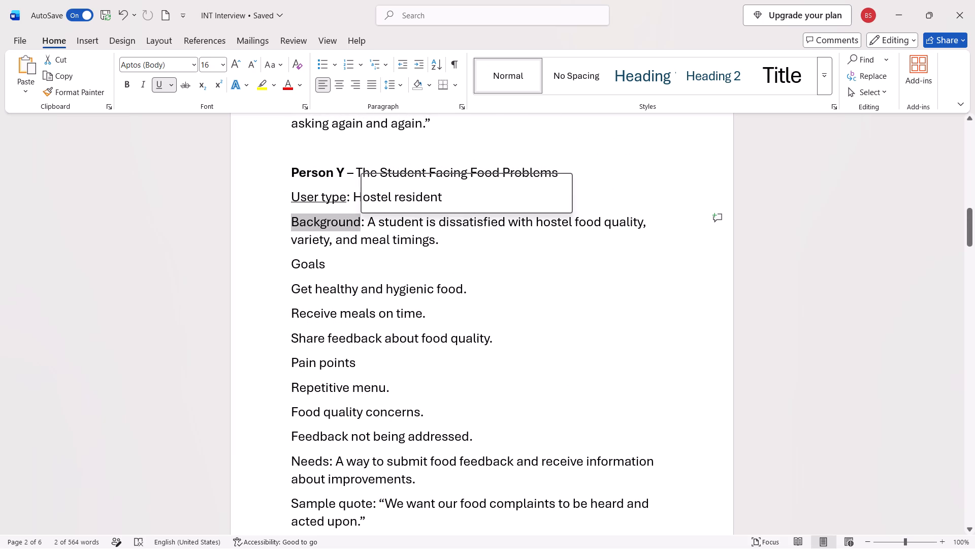
{"action": "left_click", "coordinate": [399, 205]}
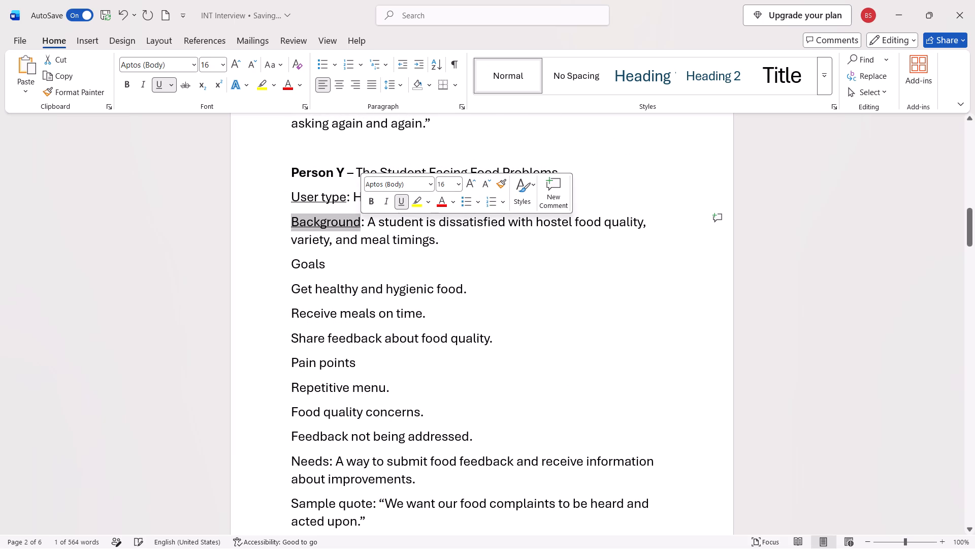
{"action": "left_click_drag", "start_coordinate": [291, 265], "coordinate": [331, 264]}
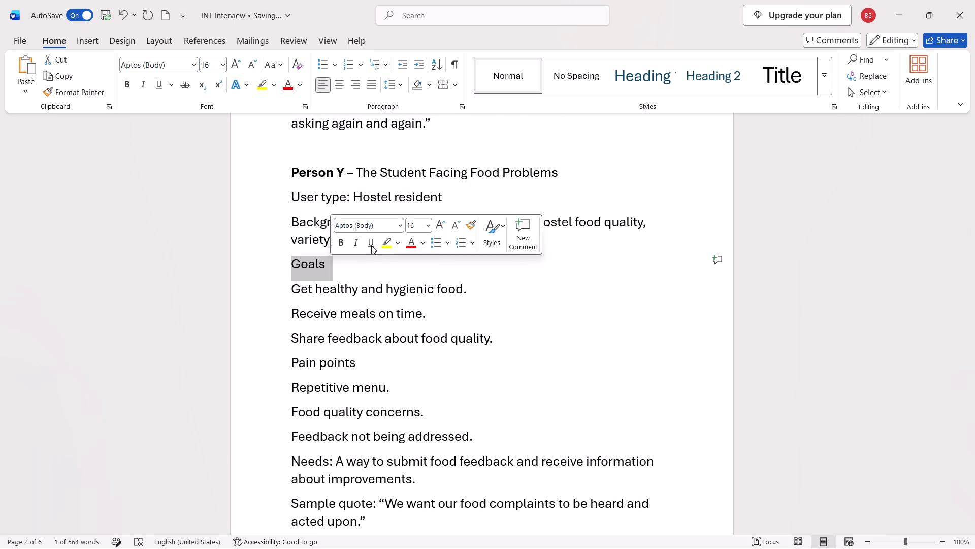
{"action": "left_click", "coordinate": [371, 245]}
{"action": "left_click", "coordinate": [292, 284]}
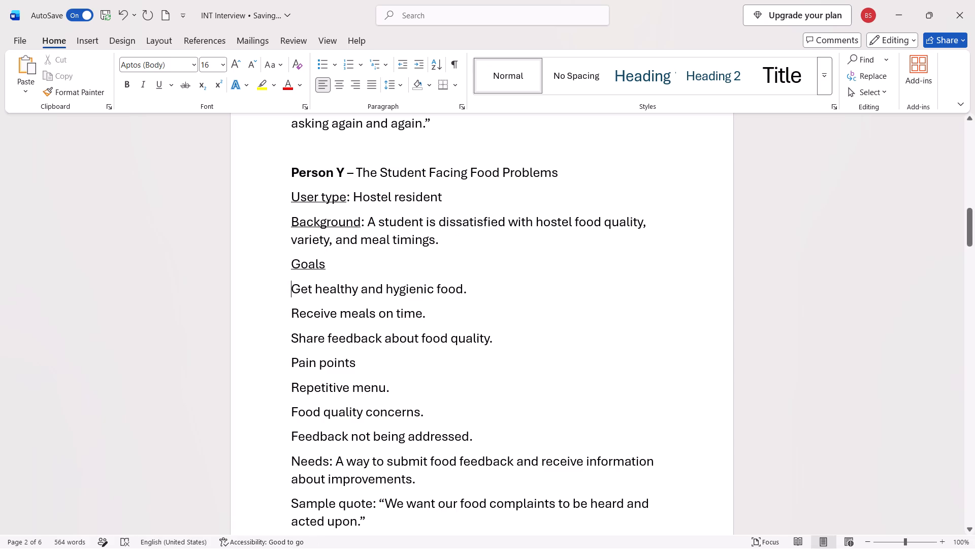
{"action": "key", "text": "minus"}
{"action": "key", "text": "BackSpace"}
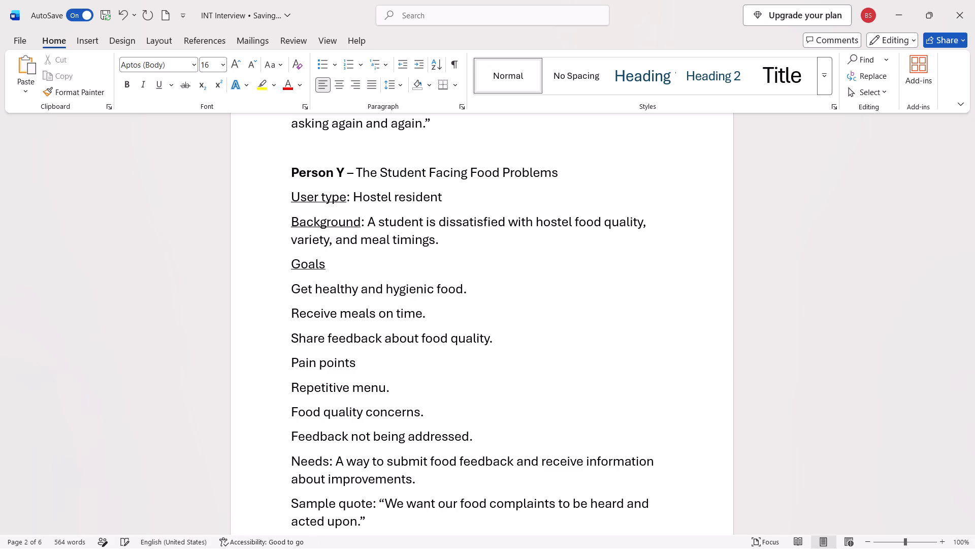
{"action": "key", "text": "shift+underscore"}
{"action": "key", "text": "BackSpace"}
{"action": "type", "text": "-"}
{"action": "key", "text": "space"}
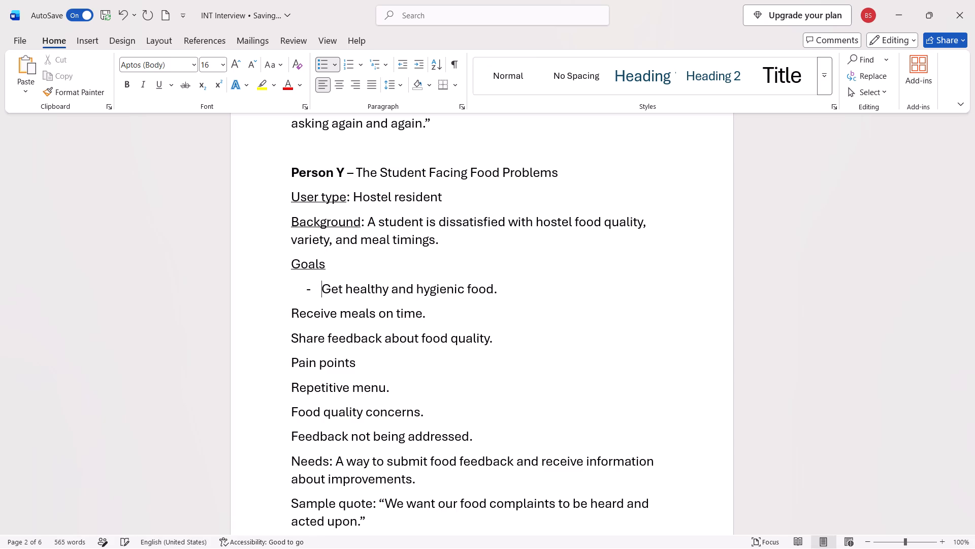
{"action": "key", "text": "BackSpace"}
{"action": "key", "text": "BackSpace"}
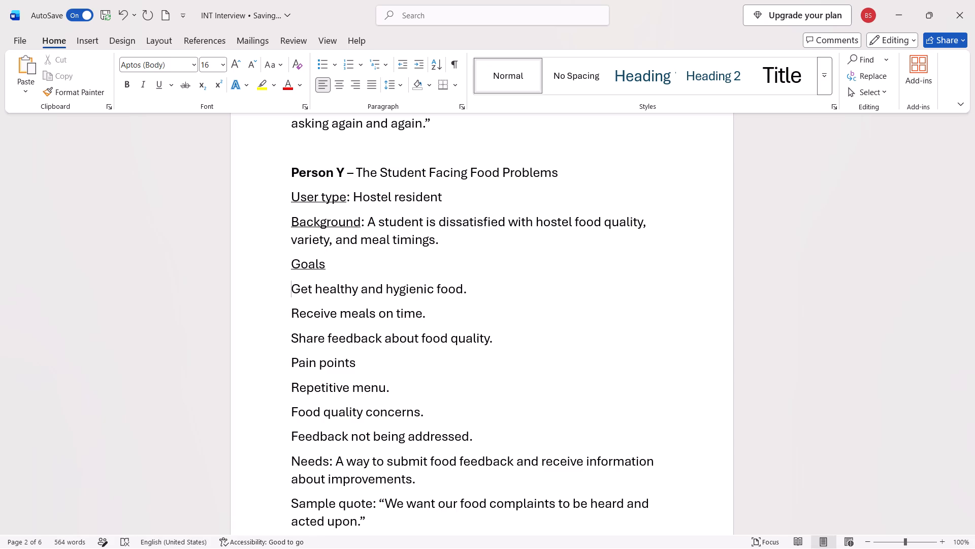
Turn the three lines under Person Y's "Goals" into round bullet points, from "Get healthy and hygienic food." to "Share feedback about food quality.".
{"action": "type", "text": "*"}
{"action": "key", "text": "space"}
{"action": "left_click", "coordinate": [290, 307]}
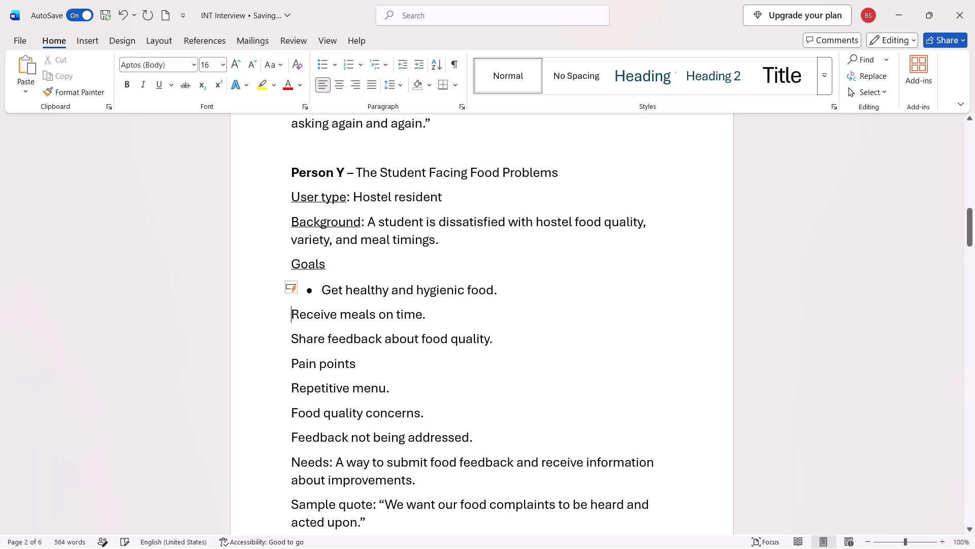
{"action": "type", "text": "*"}
{"action": "key", "text": "space"}
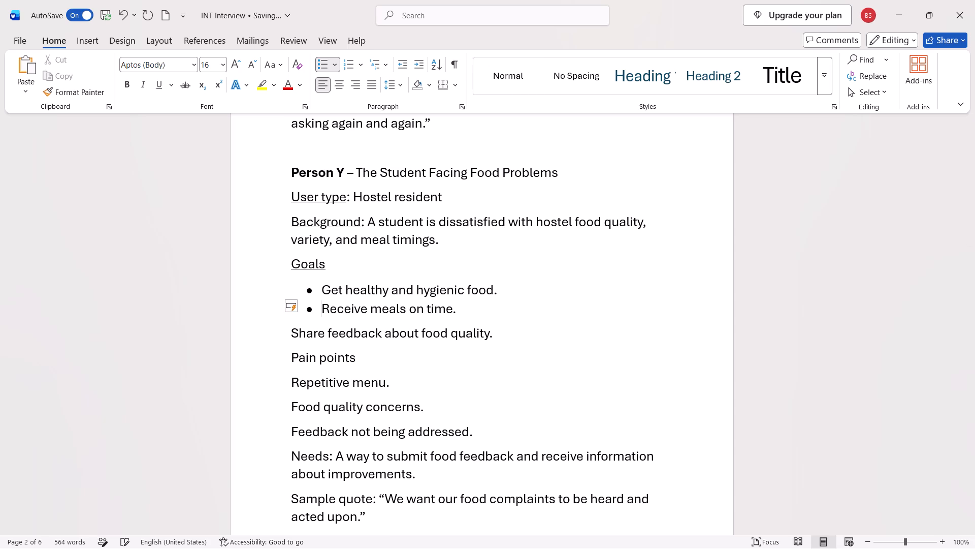
{"action": "left_click", "coordinate": [291, 325]}
{"action": "type", "text": "*"}
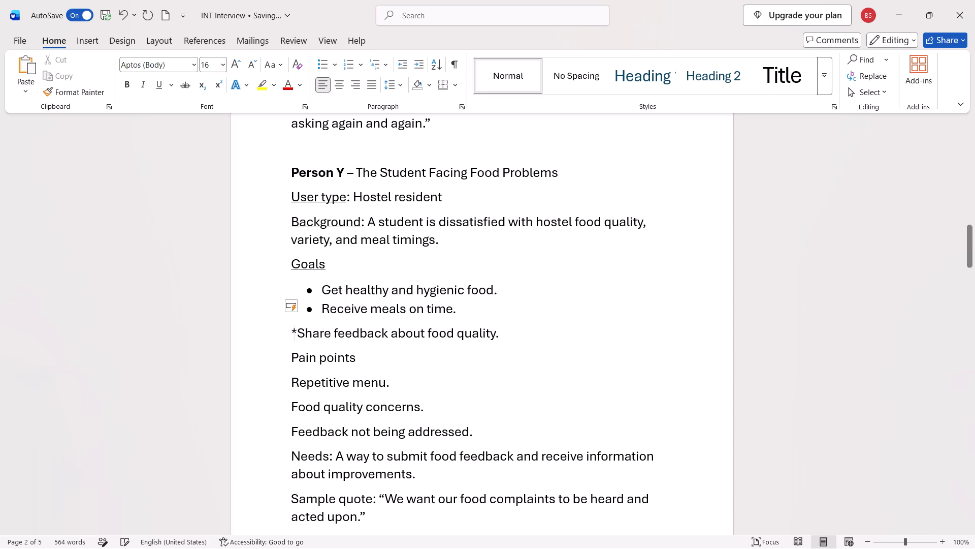
{"action": "key", "text": "space"}
Underline the label "Pain points" in the Person Y persona.
{"action": "left_click_drag", "start_coordinate": [290, 350], "coordinate": [360, 350]}
{"action": "left_click", "coordinate": [399, 327]}
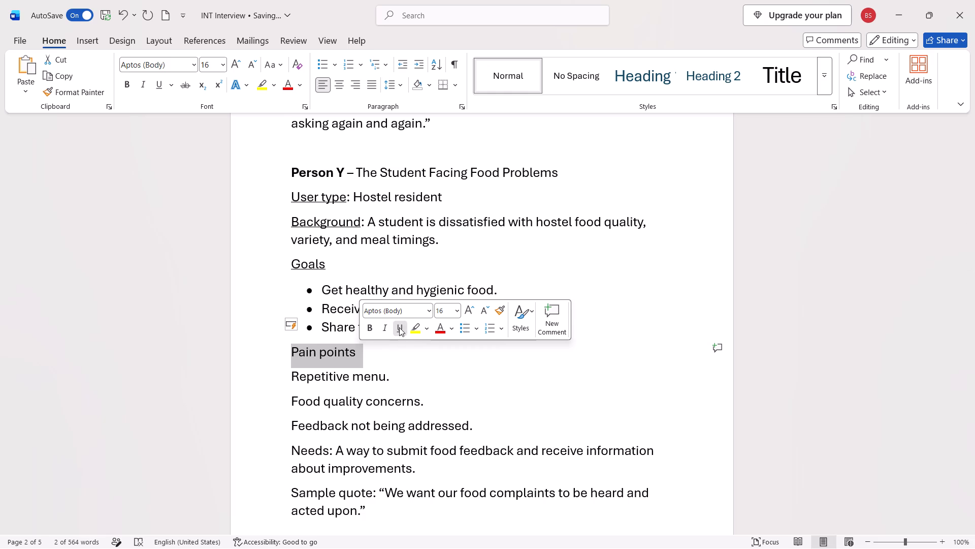
{"action": "left_click", "coordinate": [412, 365]}
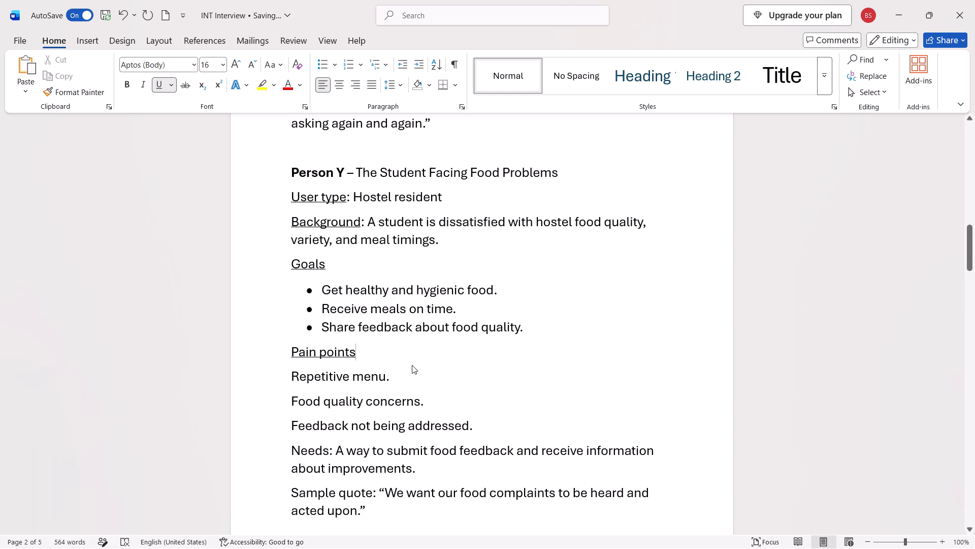
Turn the three lines under Person Y's "Pain points" into bullet points, from "Repetitive menu." to "Feedback not being addressed.".
{"action": "scroll", "coordinate": [412, 365], "scroll_direction": "down", "scroll_amount": 1}
{"action": "left_click", "coordinate": [286, 356]}
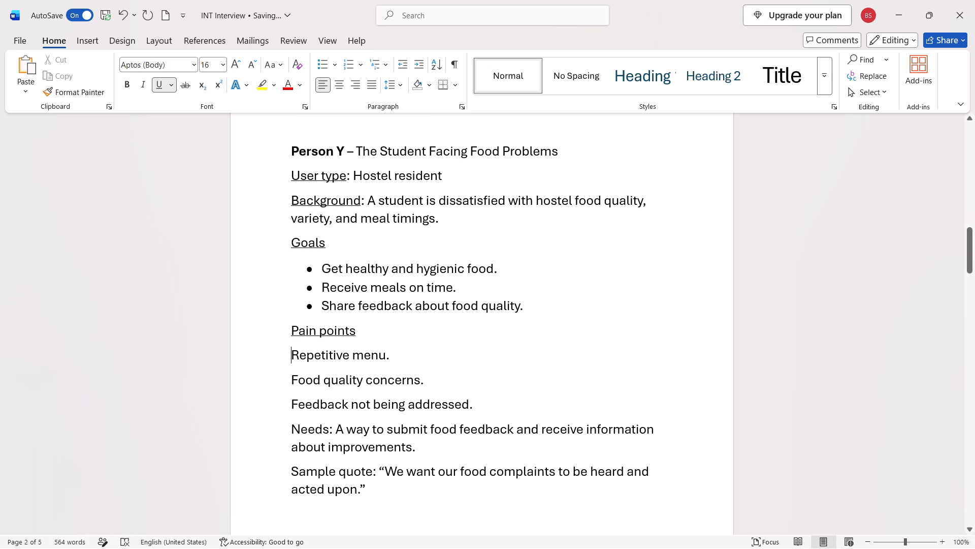
{"action": "type", "text": "*"}
{"action": "key", "text": "space"}
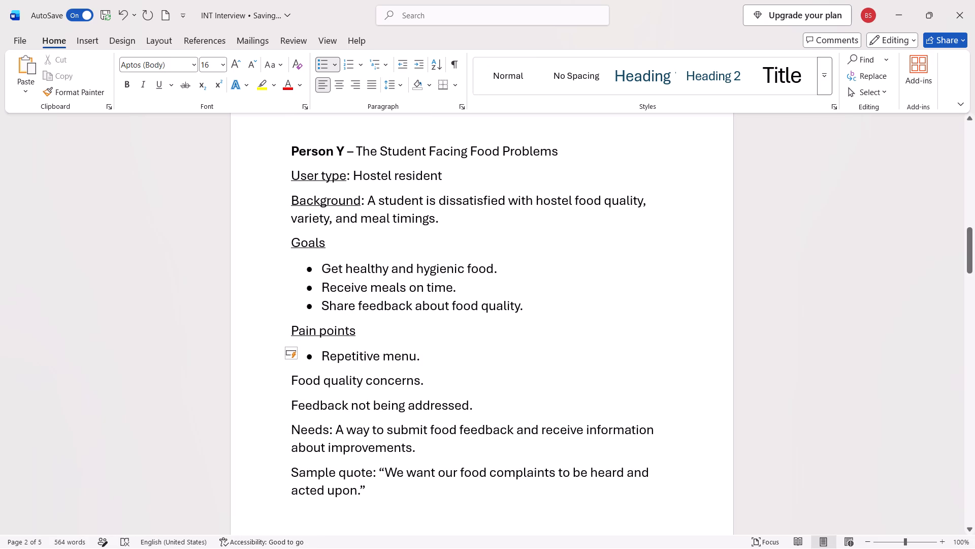
{"action": "left_click", "coordinate": [289, 377]}
{"action": "type", "text": "*"}
{"action": "key", "text": "space"}
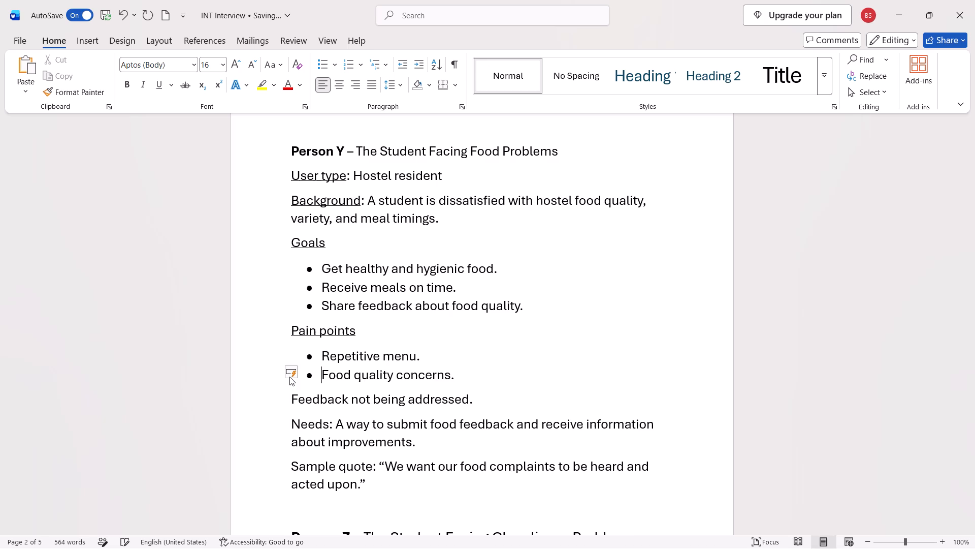
{"action": "left_click", "coordinate": [291, 394]}
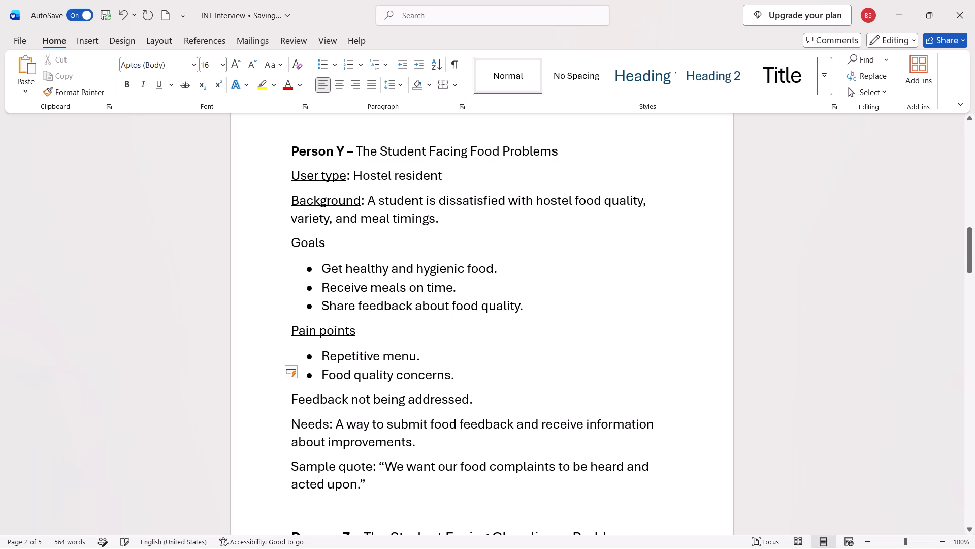
{"action": "key", "text": "shift+asterisk"}
{"action": "key", "text": "space"}
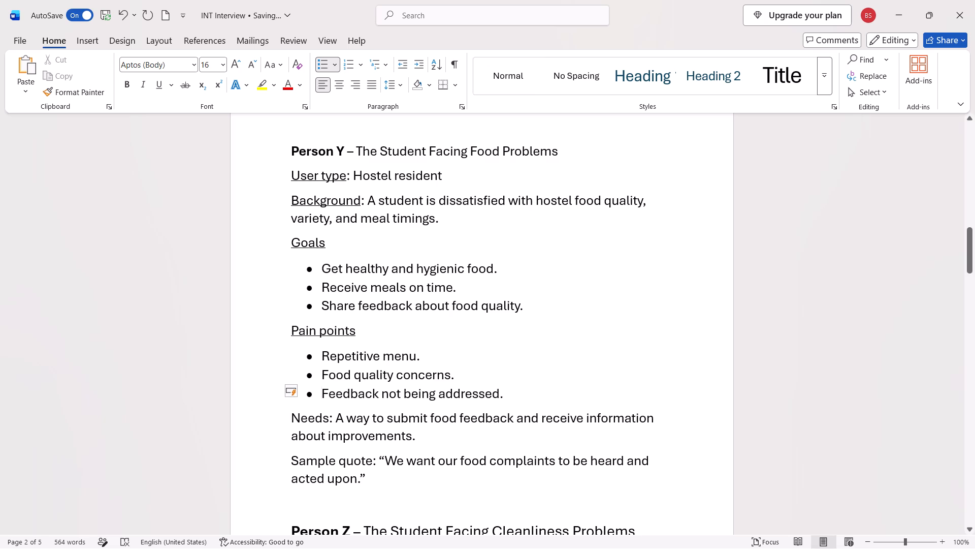
Underline the labels "Needs" and "Sample quote" in the Person Y persona.
{"action": "left_click_drag", "start_coordinate": [292, 413], "coordinate": [329, 417]}
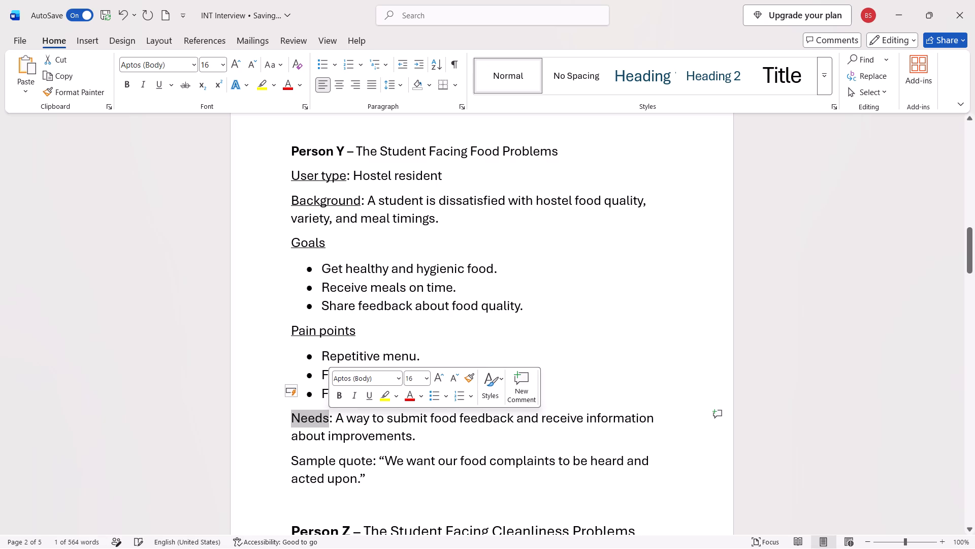
{"action": "left_click", "coordinate": [371, 396]}
{"action": "left_click_drag", "start_coordinate": [290, 462], "coordinate": [370, 457]}
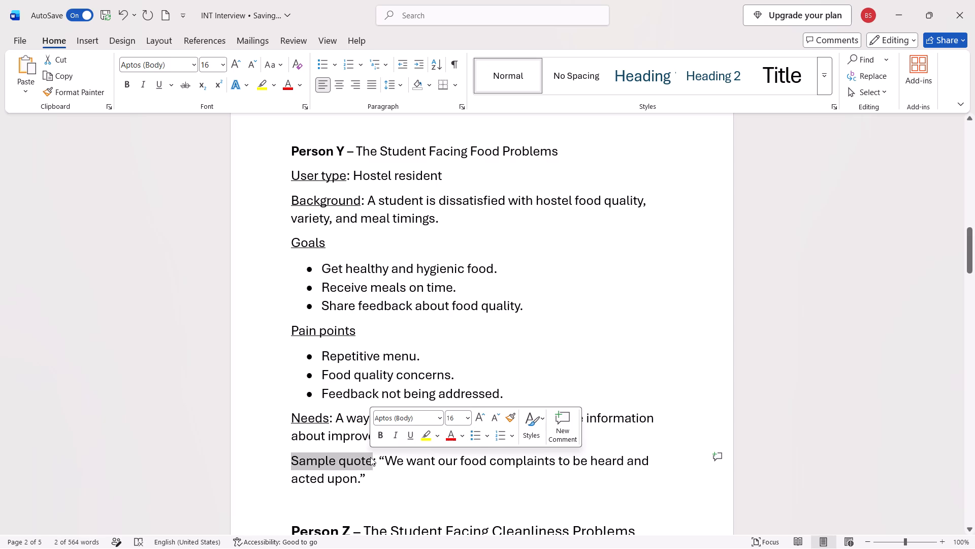
{"action": "left_click", "coordinate": [414, 432]}
Underline the labels "User type", "Background" and "Goals" in the Person Z persona.
{"action": "scroll", "coordinate": [401, 461], "scroll_direction": "down", "scroll_amount": 1}
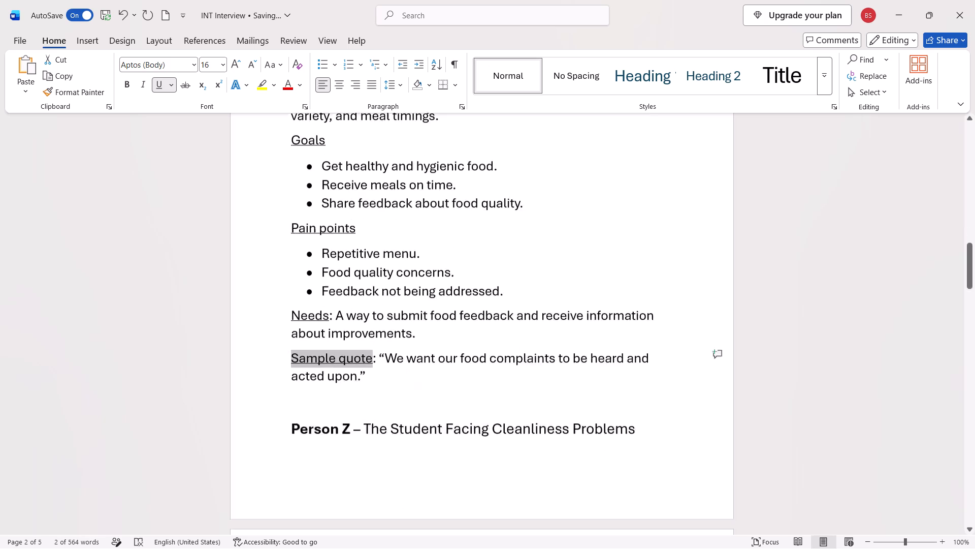
{"action": "scroll", "coordinate": [401, 461], "scroll_direction": "down", "scroll_amount": 1}
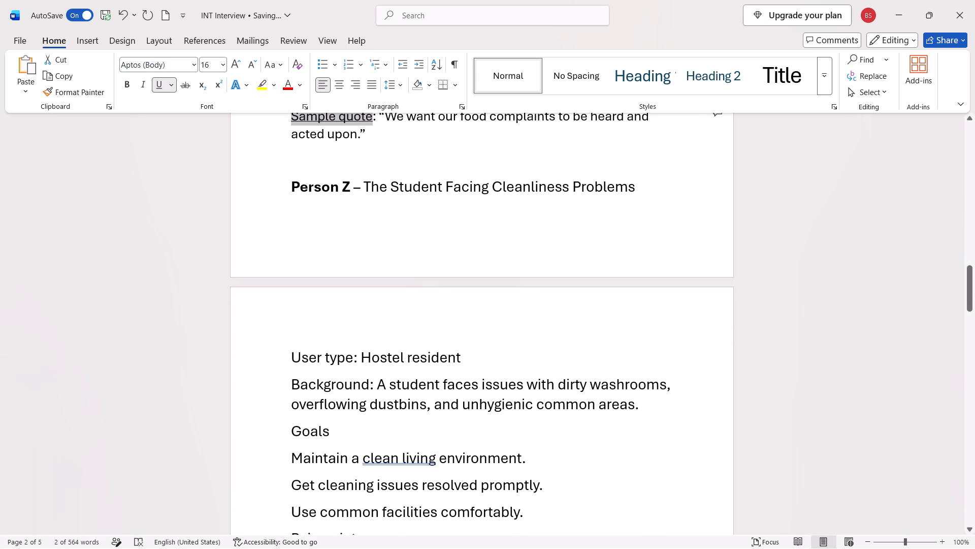
{"action": "left_click_drag", "start_coordinate": [287, 355], "coordinate": [355, 356]}
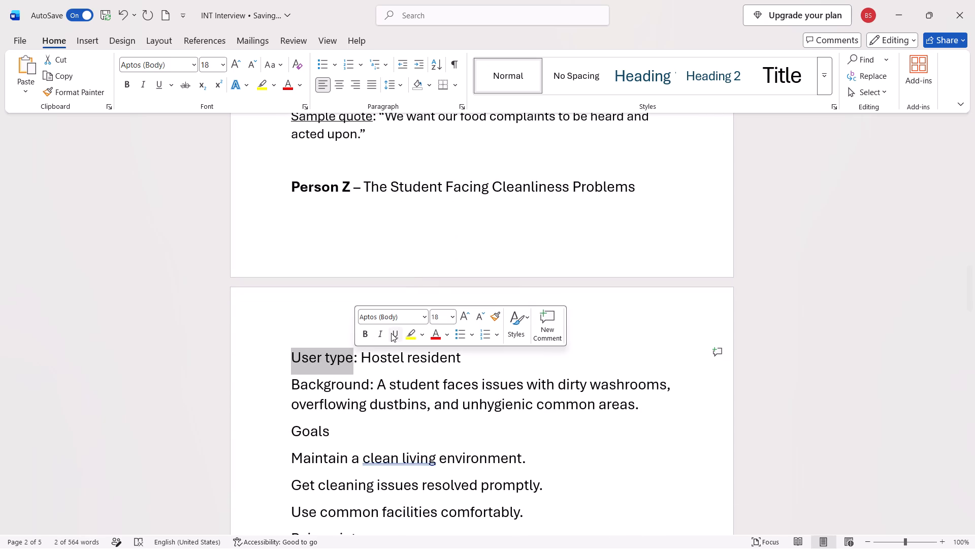
{"action": "left_click", "coordinate": [391, 333]}
{"action": "left_click_drag", "start_coordinate": [287, 386], "coordinate": [350, 386]}
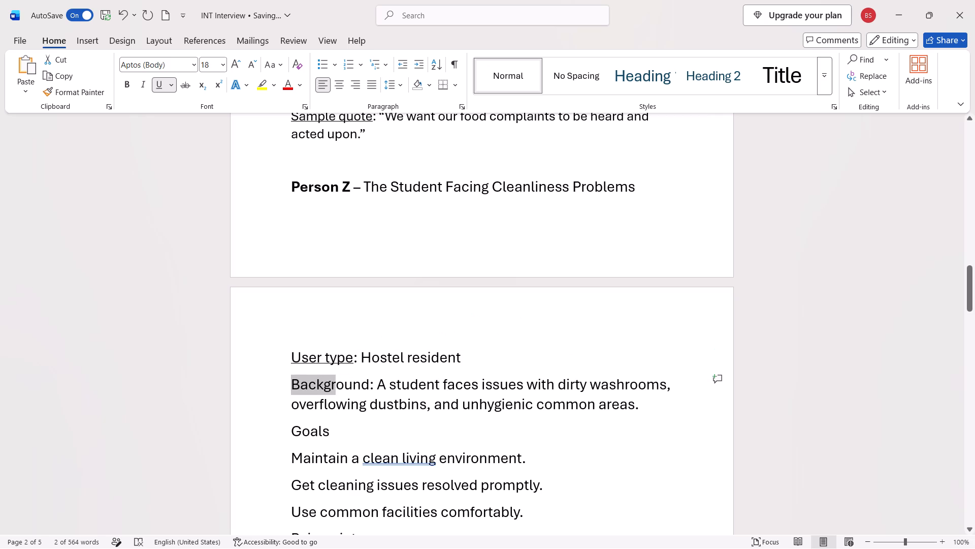
{"action": "left_click_drag", "start_coordinate": [350, 386], "coordinate": [371, 387]}
{"action": "left_click", "coordinate": [406, 367]}
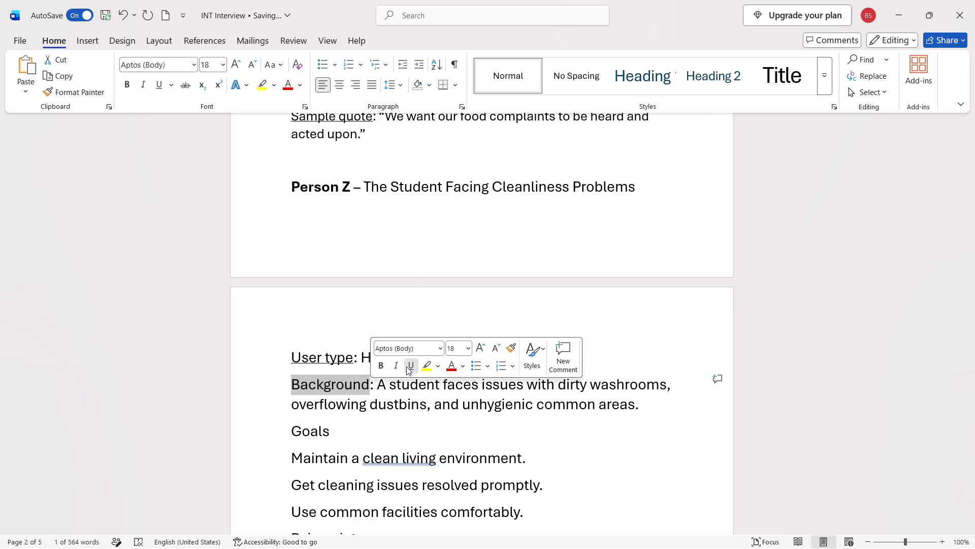
{"action": "left_click_drag", "start_coordinate": [286, 429], "coordinate": [352, 425]}
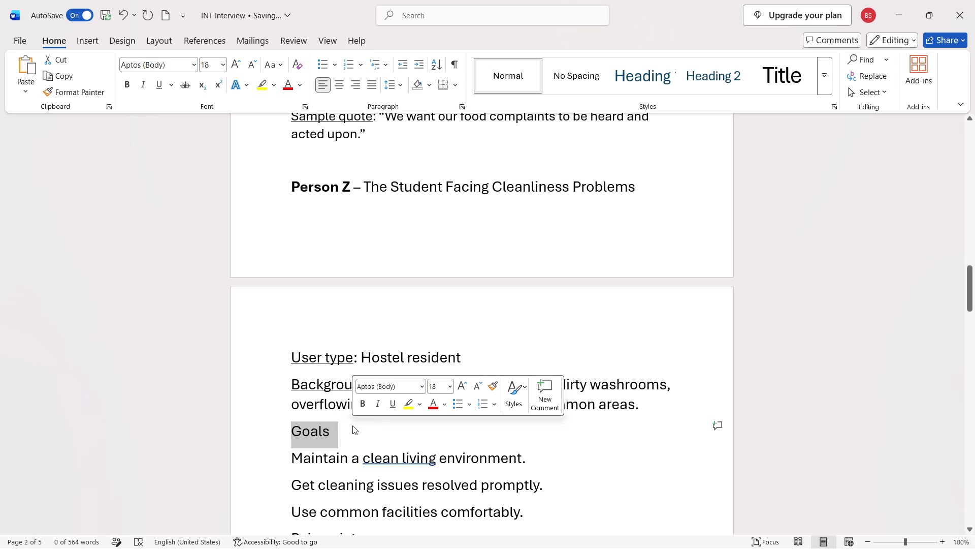
{"action": "left_click", "coordinate": [387, 404]}
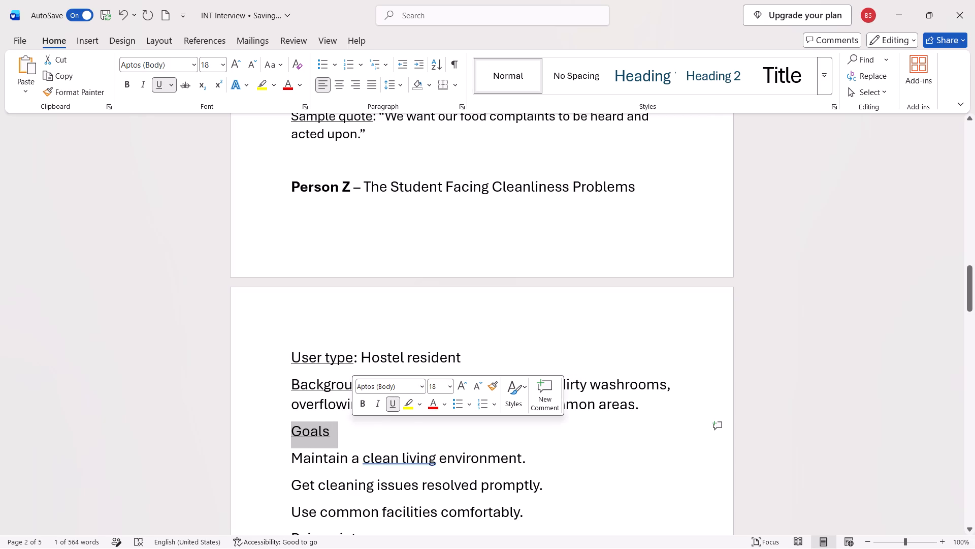
Turn the three lines under Person Z's "Goals" into bullet points, from "Maintain a clean living environment." to "Use common facilities comfortably.".
{"action": "left_click", "coordinate": [285, 460]}
{"action": "type", "text": "*"}
{"action": "key", "text": "space"}
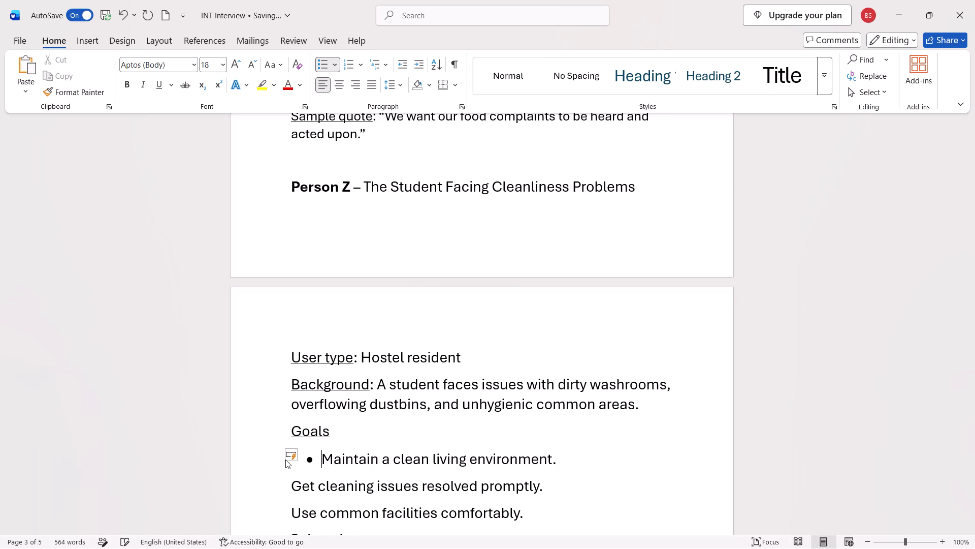
{"action": "left_click", "coordinate": [289, 481]}
{"action": "type", "text": "*"}
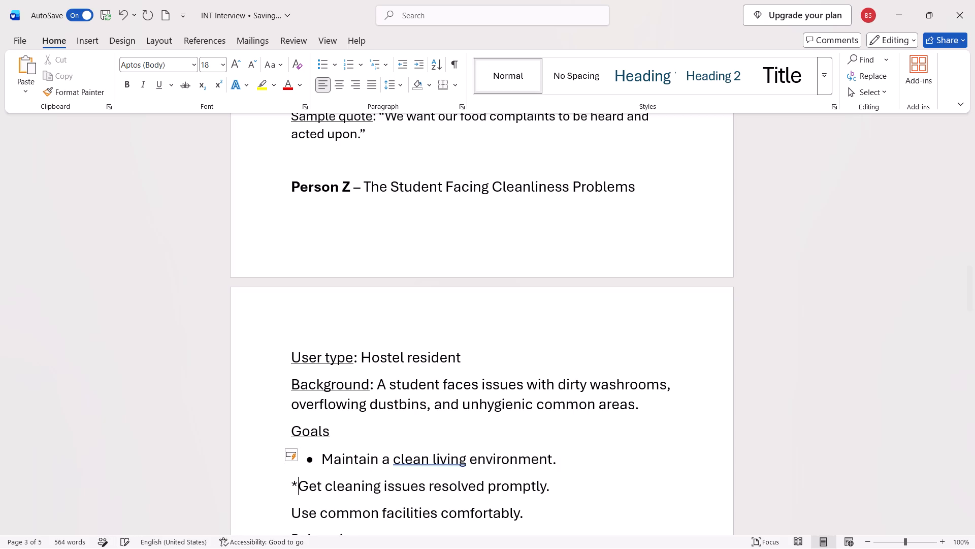
{"action": "key", "text": "space"}
{"action": "scroll", "coordinate": [289, 481], "scroll_direction": "down", "scroll_amount": 1}
{"action": "left_click", "coordinate": [292, 382]}
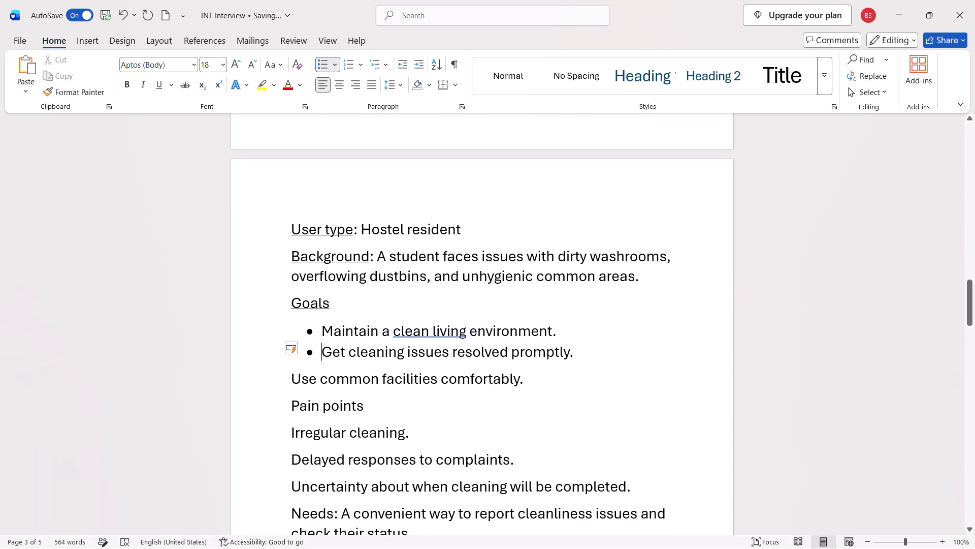
{"action": "type", "text": "*"}
{"action": "key", "text": "space"}
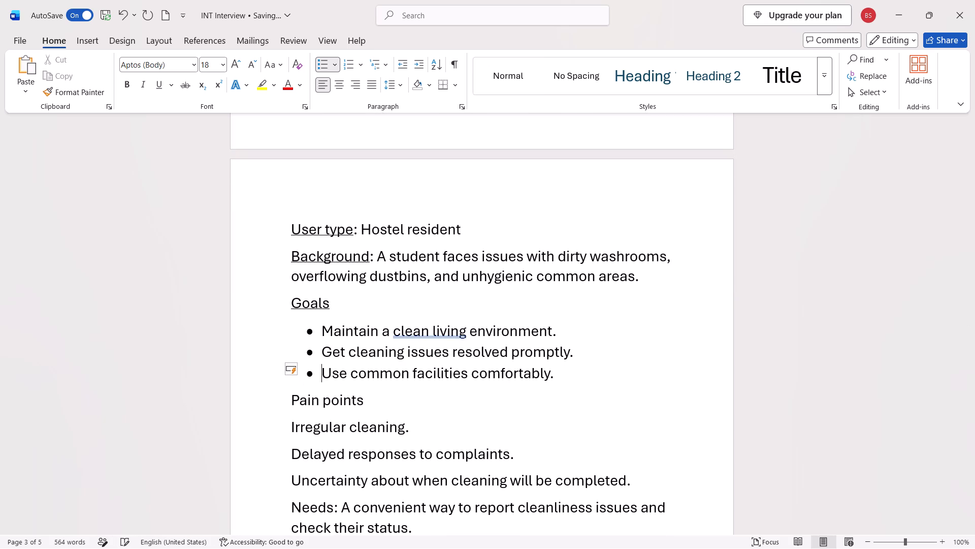
Underline the label "Pain points" in the Person Z persona.
{"action": "left_click_drag", "start_coordinate": [289, 395], "coordinate": [369, 394]}
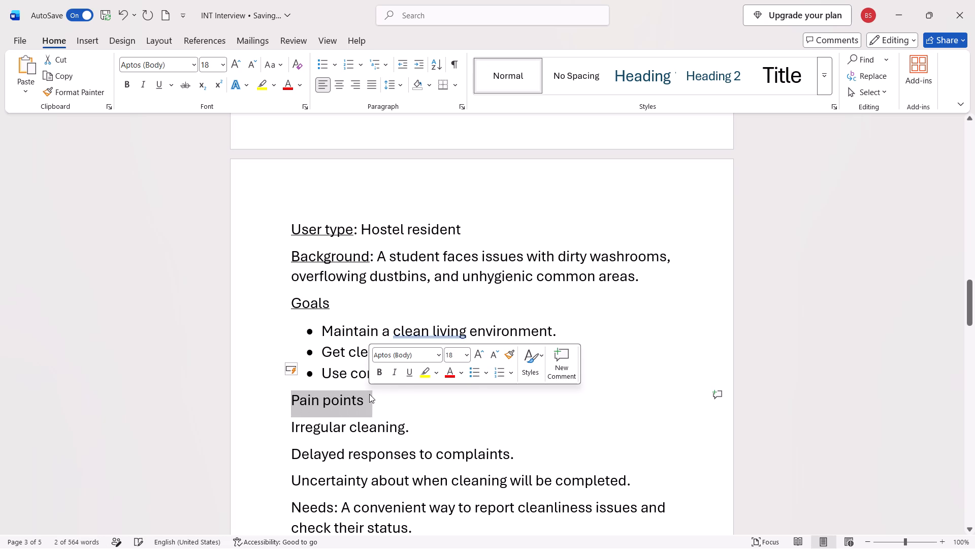
{"action": "left_click", "coordinate": [407, 375]}
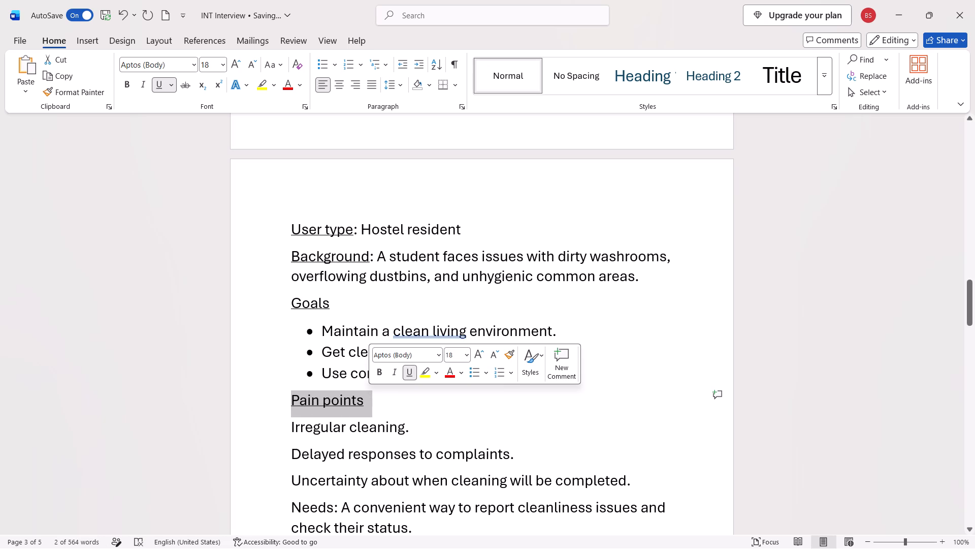
Turn the three lines under Person Z's "Pain points" into bullet points, from "Irregular cleaning." to "Uncertainty about when cleaning will be completed.".
{"action": "left_click", "coordinate": [294, 422]}
{"action": "key", "text": "Left"}
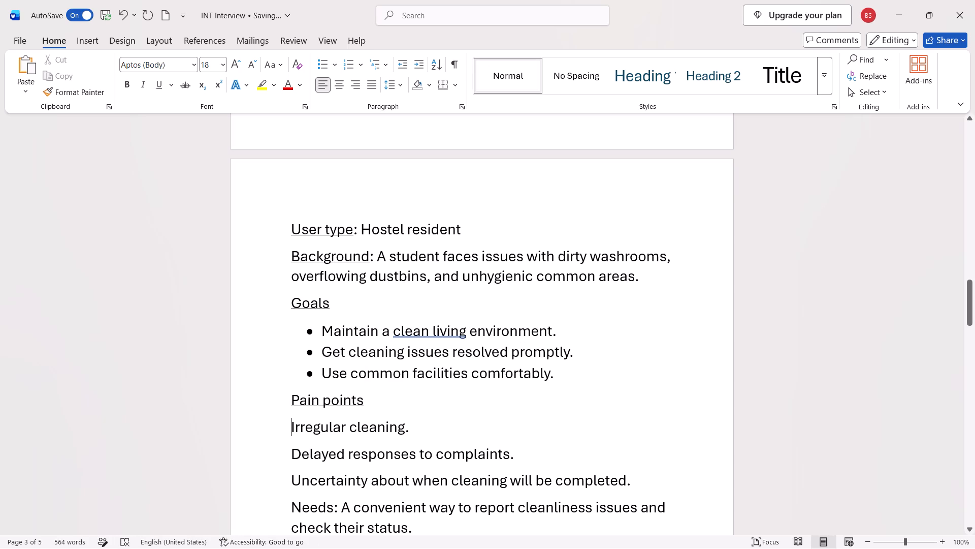
{"action": "key", "text": "shift+asterisk"}
{"action": "key", "text": "space"}
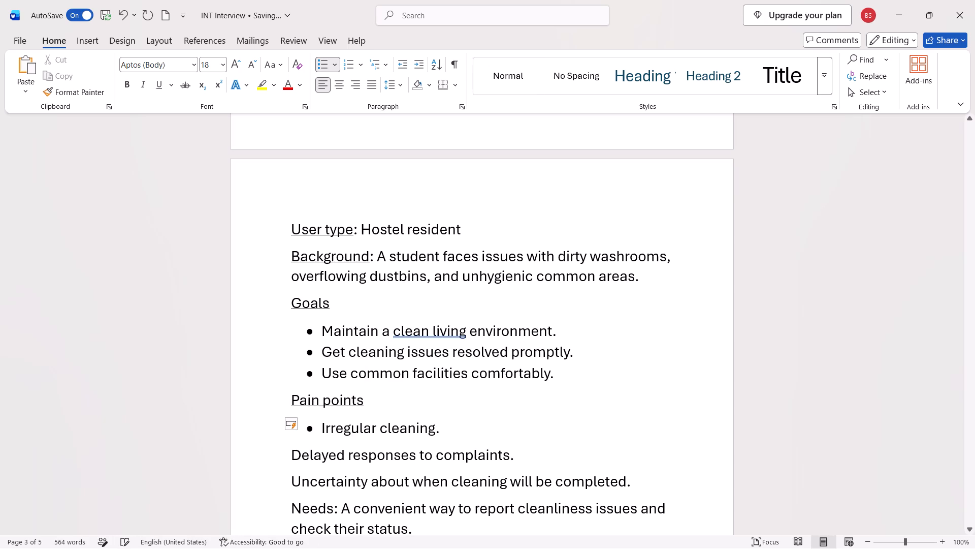
{"action": "left_click", "coordinate": [289, 450]}
{"action": "key", "text": "shift+asterisk"}
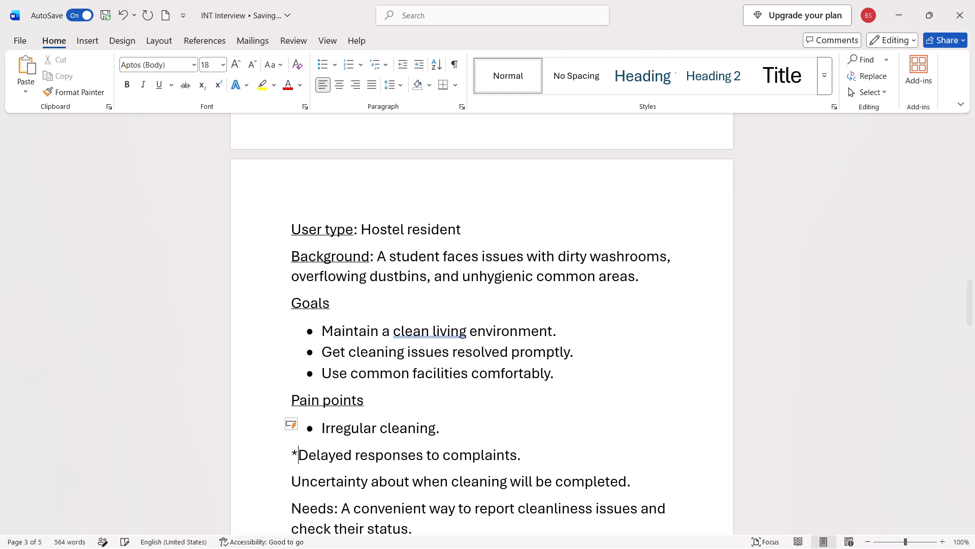
{"action": "key", "text": "space"}
{"action": "scroll", "coordinate": [289, 450], "scroll_direction": "down", "scroll_amount": 1}
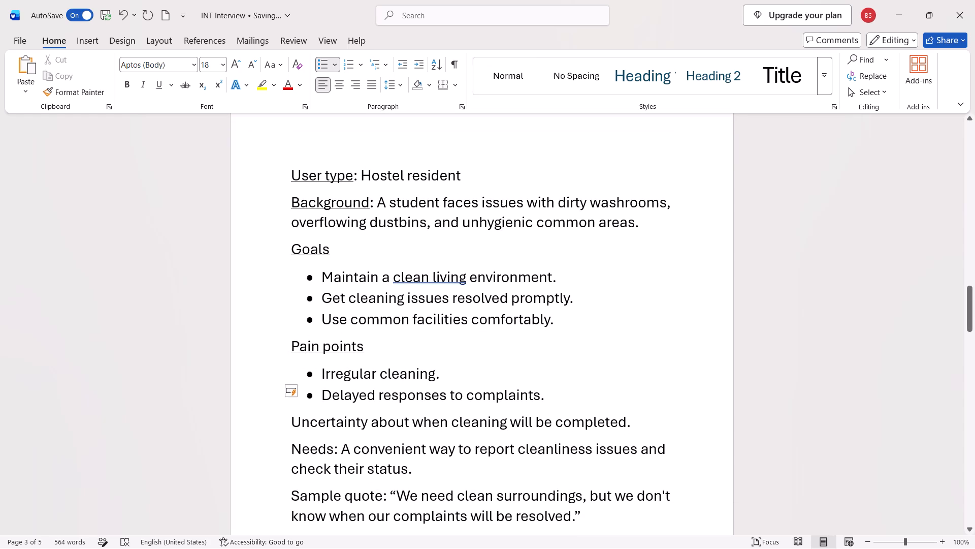
{"action": "left_click", "coordinate": [286, 428]}
{"action": "type", "text": "*"}
{"action": "key", "text": "space"}
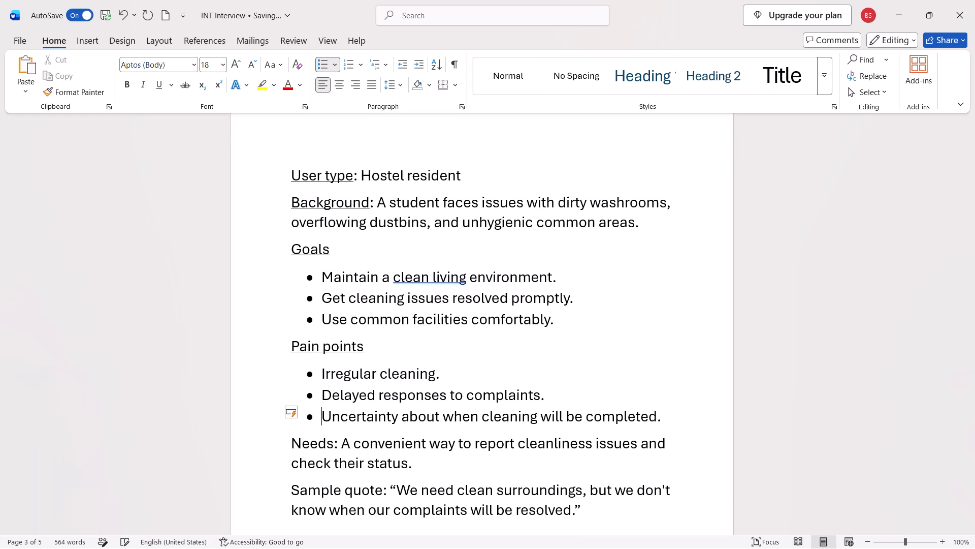
Underline the labels "Needs:" and "Sample quote" in the Person Z persona.
{"action": "left_click_drag", "start_coordinate": [288, 441], "coordinate": [332, 442]}
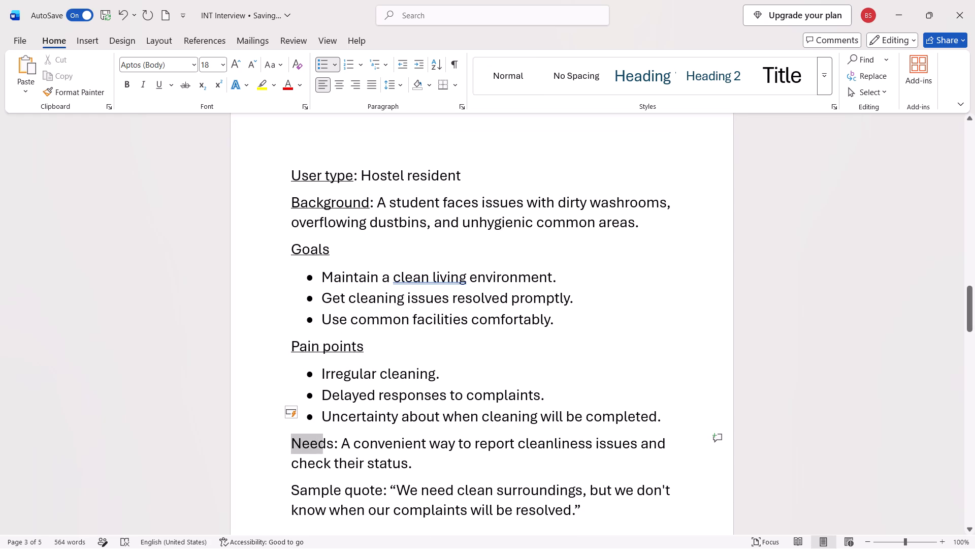
{"action": "left_click_drag", "start_coordinate": [332, 442], "coordinate": [337, 443]}
{"action": "left_click", "coordinate": [376, 423]}
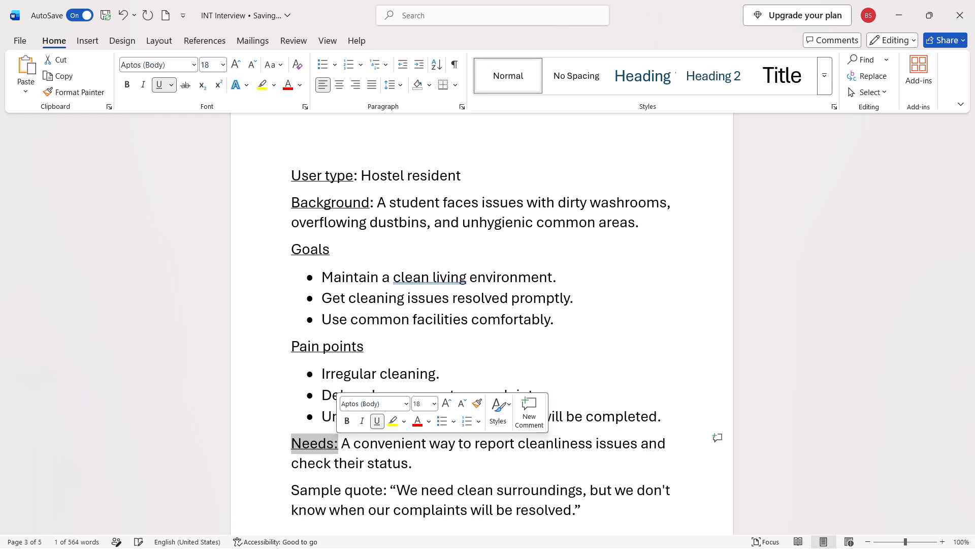
{"action": "left_click_drag", "start_coordinate": [289, 486], "coordinate": [370, 489]}
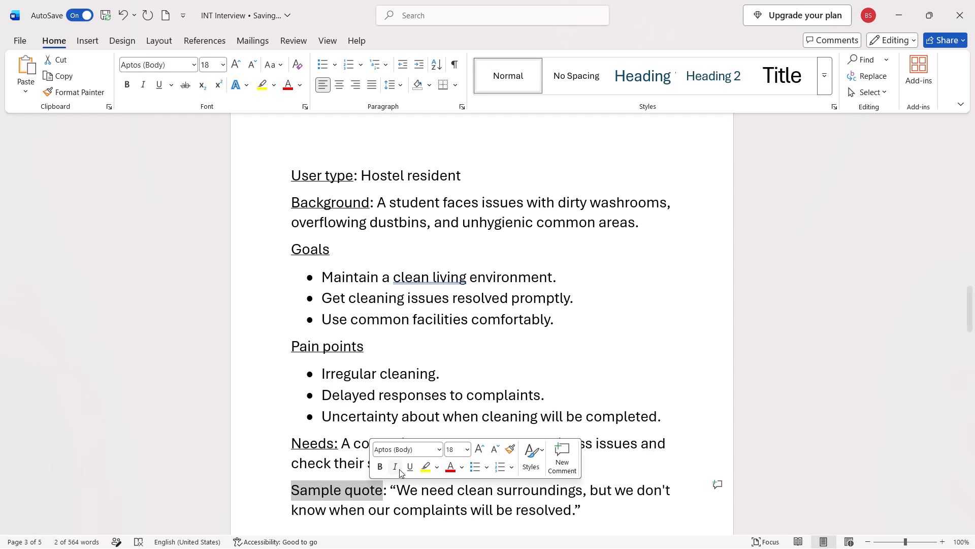
{"action": "left_click", "coordinate": [402, 467]}
{"action": "left_click", "coordinate": [408, 467]}
Underline the labels "User type", "Background:" and "Goals" in the Person W persona.
{"action": "scroll", "coordinate": [321, 486], "scroll_direction": "down", "scroll_amount": 2}
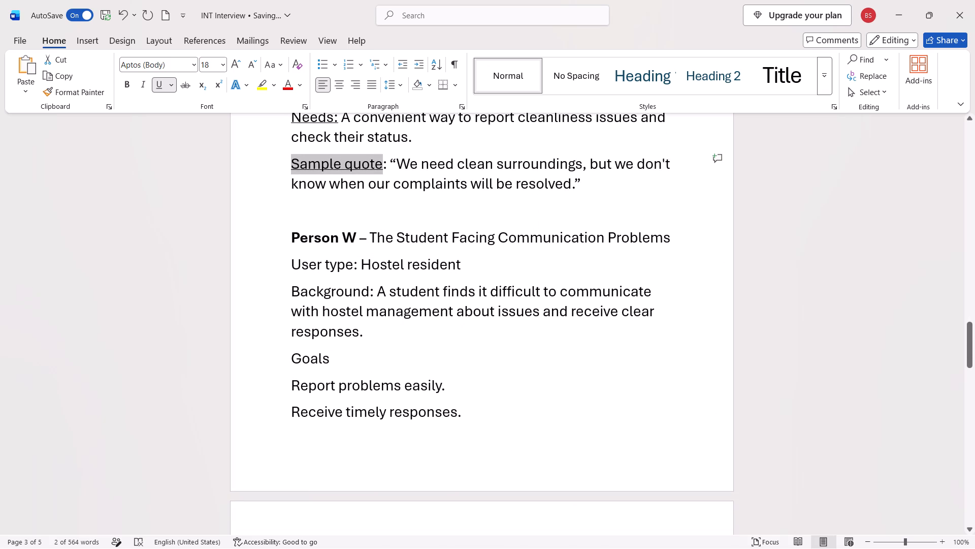
{"action": "left_click_drag", "start_coordinate": [290, 261], "coordinate": [350, 265]}
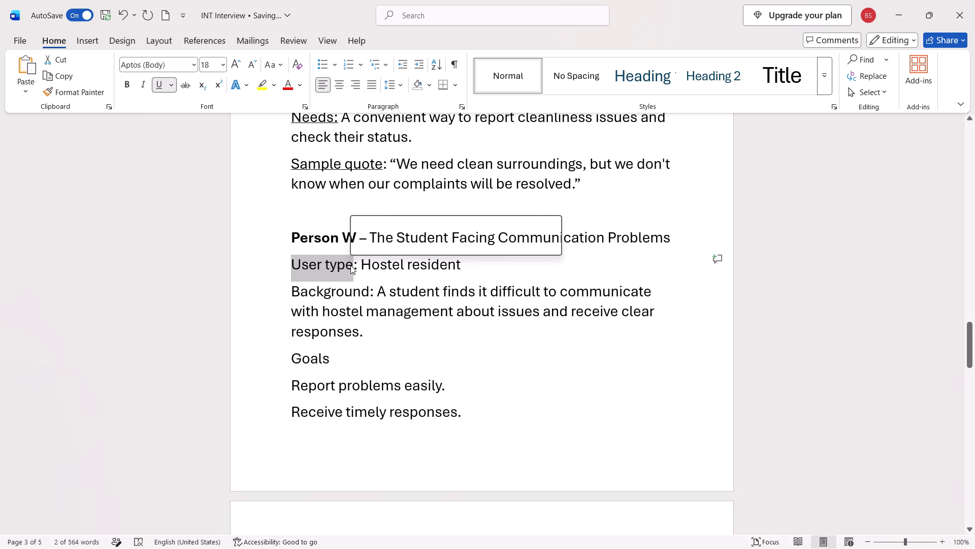
{"action": "left_click", "coordinate": [389, 248]}
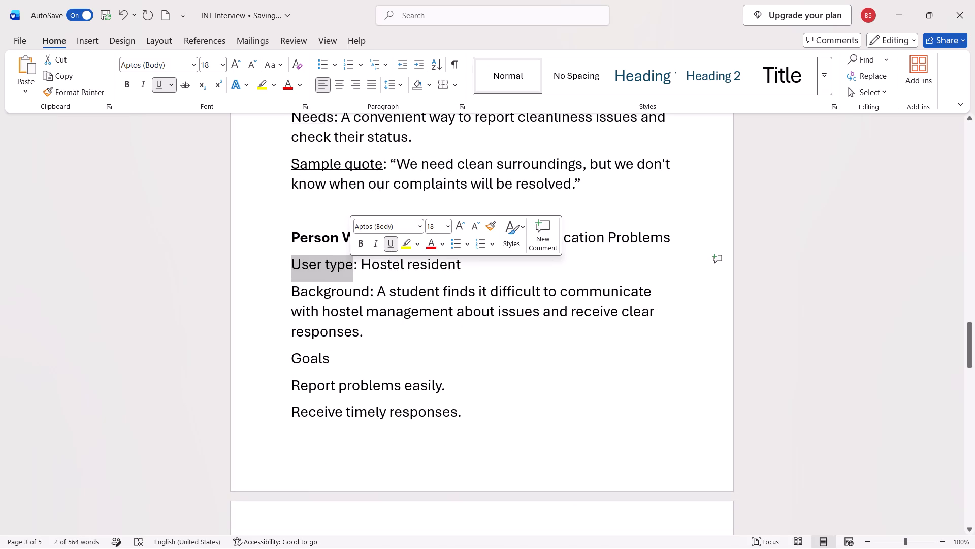
{"action": "left_click_drag", "start_coordinate": [288, 290], "coordinate": [372, 292]}
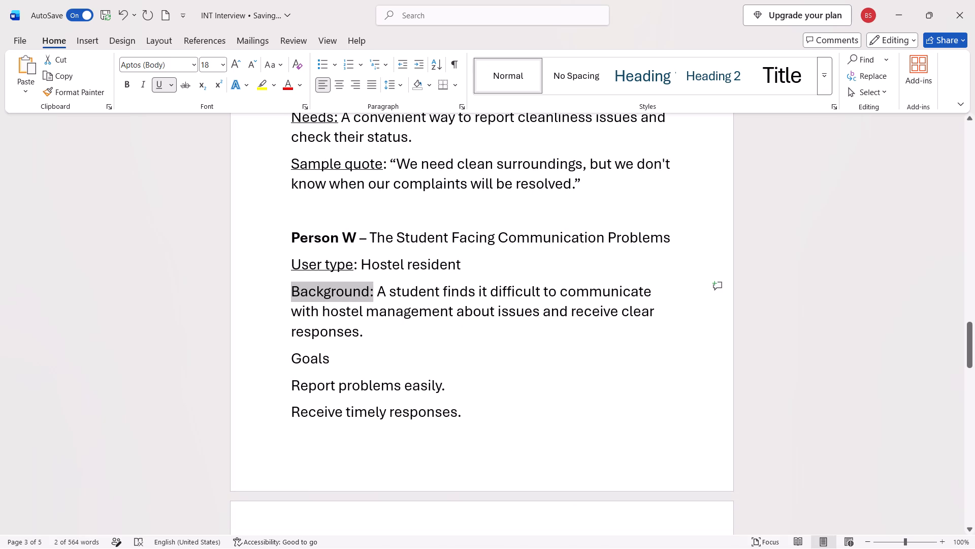
{"action": "left_click_drag", "start_coordinate": [372, 292], "coordinate": [372, 292]}
{"action": "left_click", "coordinate": [410, 273]}
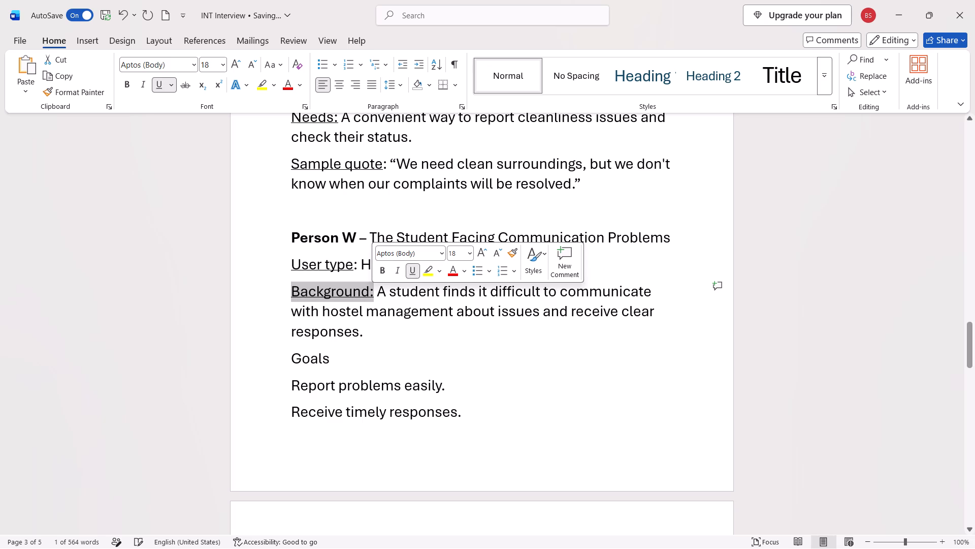
{"action": "left_click_drag", "start_coordinate": [289, 355], "coordinate": [335, 355]}
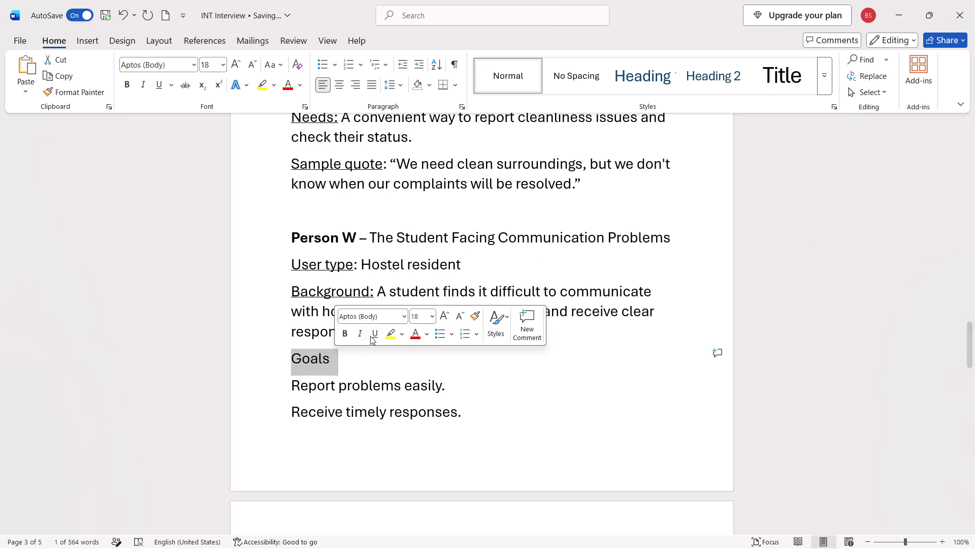
{"action": "left_click", "coordinate": [373, 332]}
Turn the three lines under Person W's "Goals" into bullet points, from "Report problems easily." to "Know who is responsible for solving each issue.".
{"action": "left_click", "coordinate": [284, 385]}
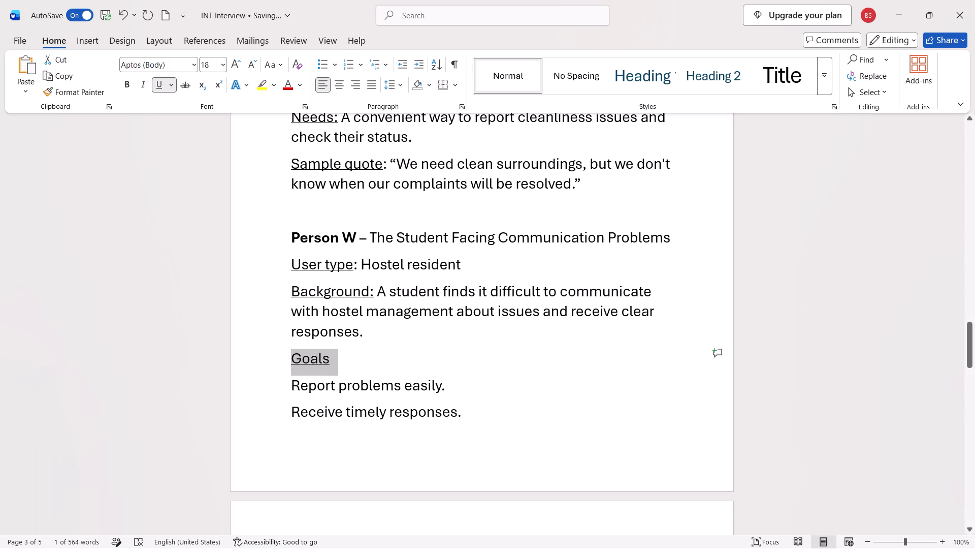
{"action": "type", "text": "*"}
{"action": "key", "text": "space"}
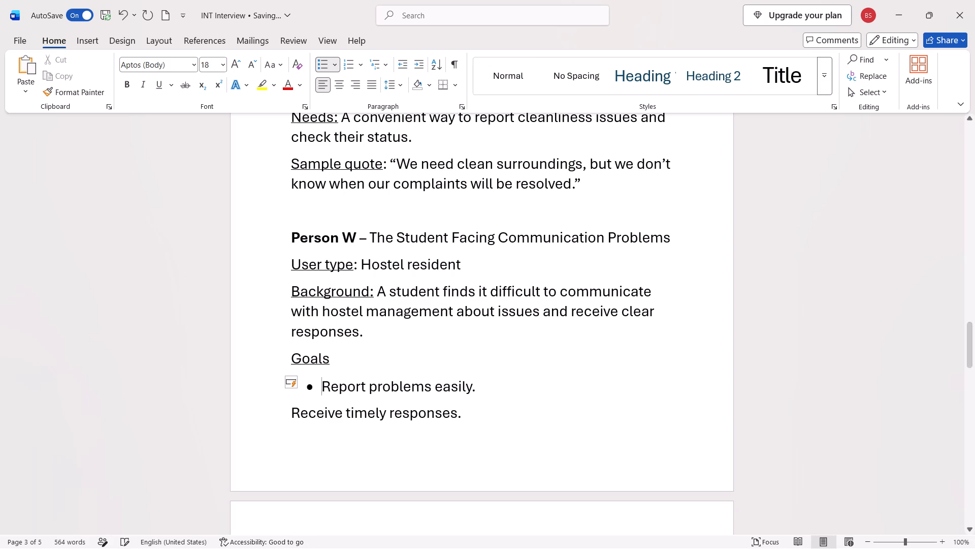
{"action": "left_click", "coordinate": [288, 408]}
{"action": "type", "text": "*"}
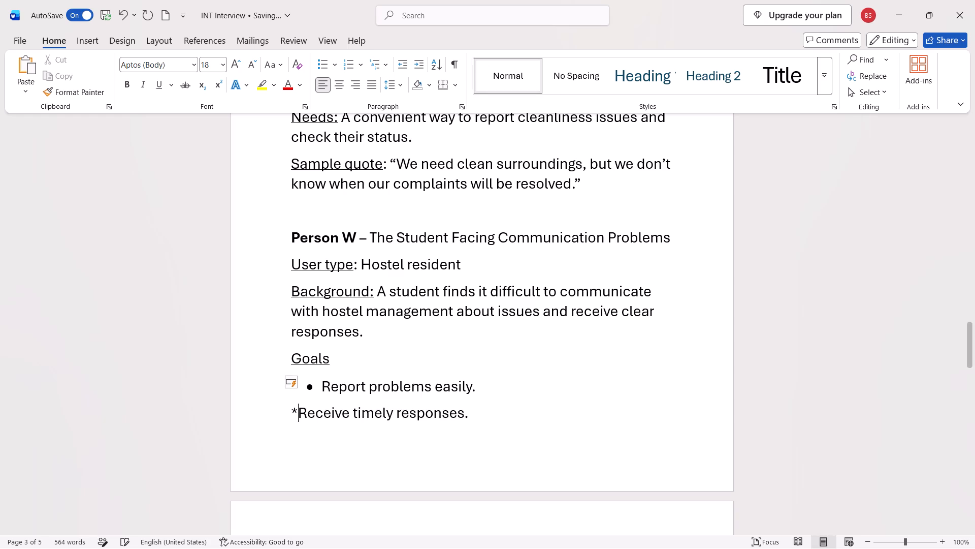
{"action": "key", "text": "space"}
{"action": "scroll", "coordinate": [288, 408], "scroll_direction": "down", "scroll_amount": 1}
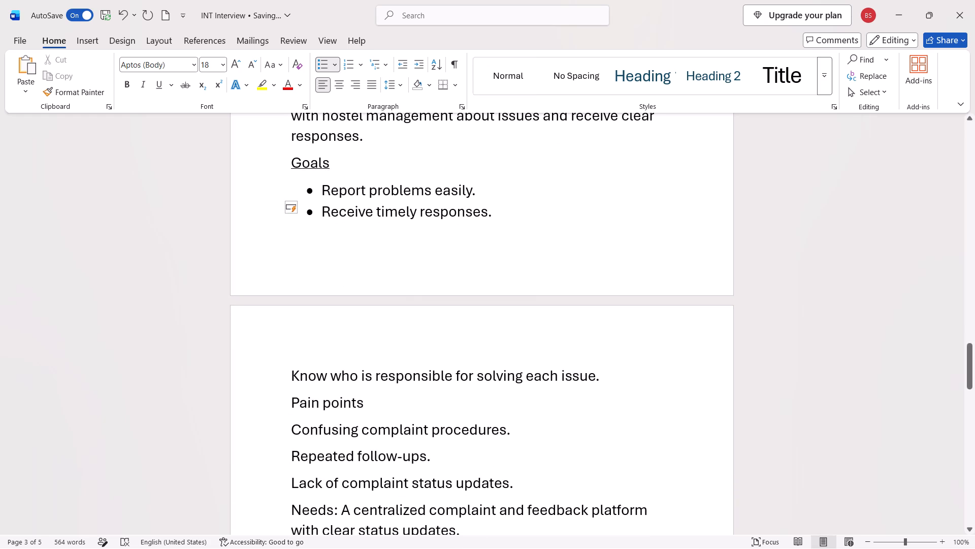
{"action": "left_click", "coordinate": [285, 376]}
{"action": "type", "text": "*"}
{"action": "key", "text": "space"}
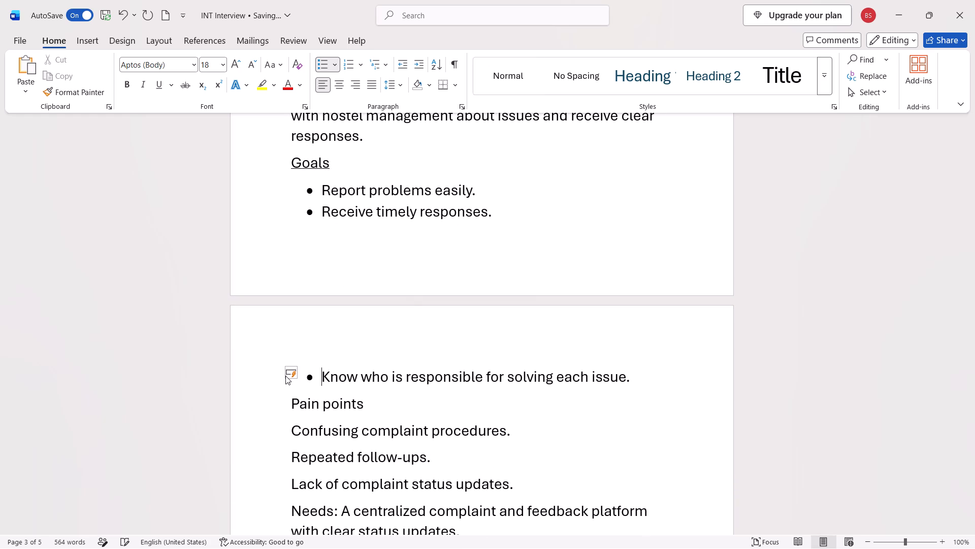
Underline the label "Pain points" in the Person W persona.
{"action": "left_click_drag", "start_coordinate": [289, 401], "coordinate": [369, 403]}
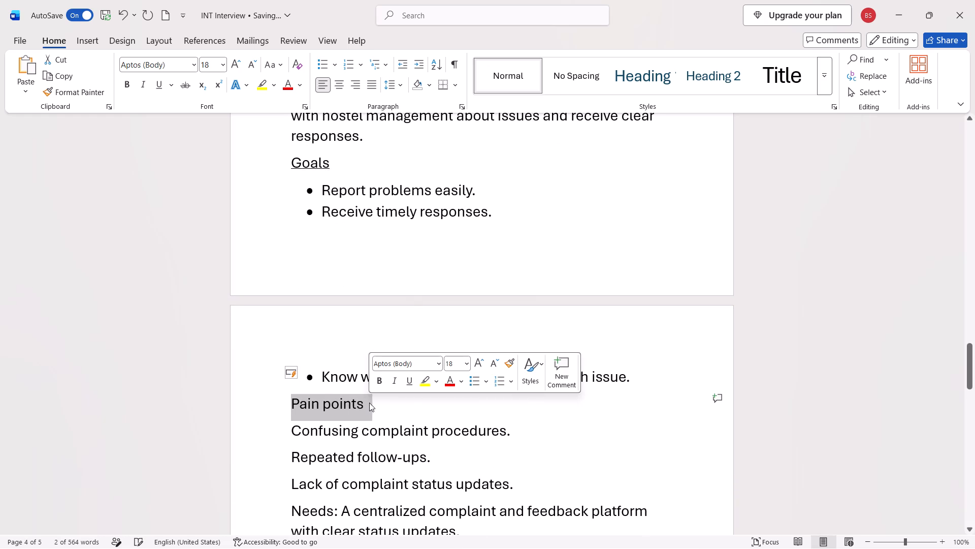
{"action": "left_click", "coordinate": [408, 383]}
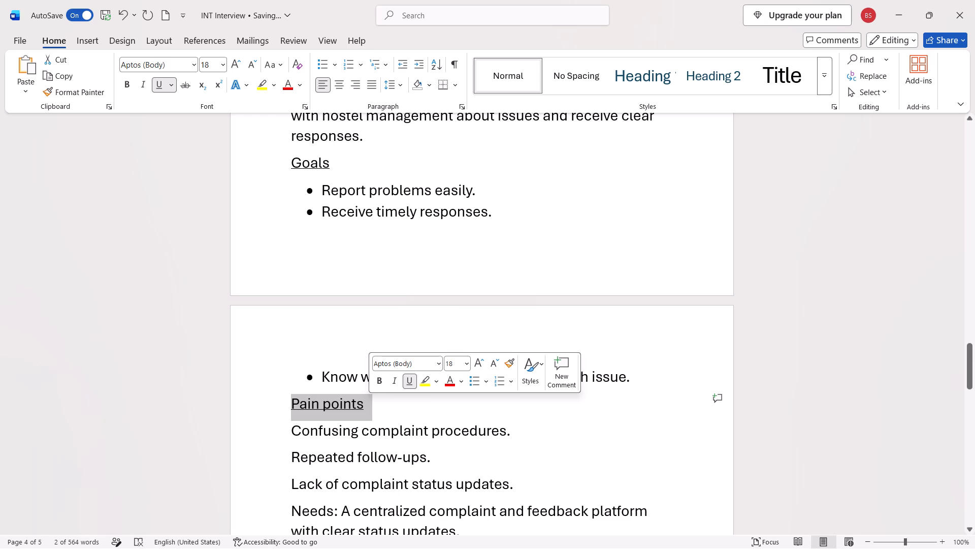
Turn the three lines under Person W's "Pain points" into bullet points, from "Confusing complaint procedures." to "Lack of complaint status updates.".
{"action": "left_click", "coordinate": [287, 431]}
{"action": "type", "text": "*"}
{"action": "key", "text": "space"}
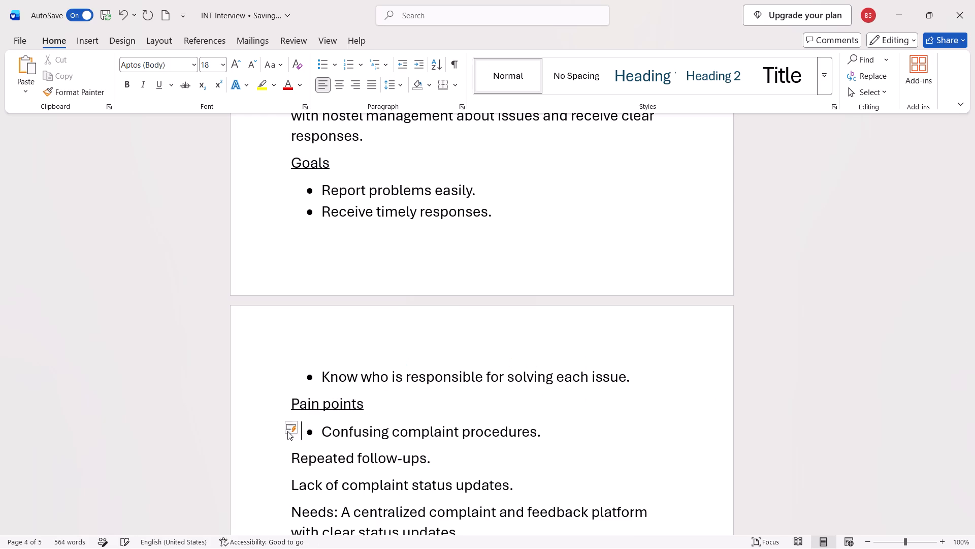
{"action": "left_click", "coordinate": [290, 457]}
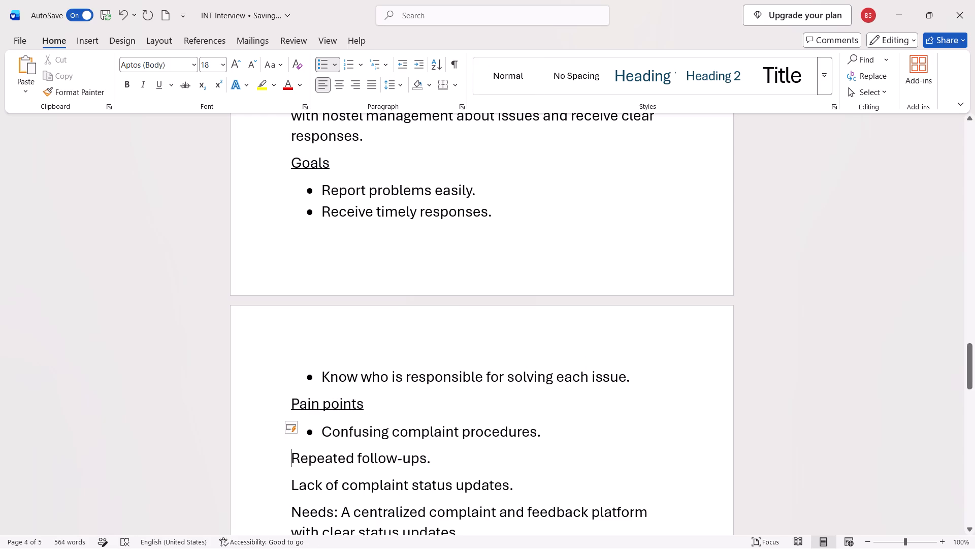
{"action": "type", "text": "*"}
{"action": "key", "text": "space"}
{"action": "scroll", "coordinate": [290, 457], "scroll_direction": "down", "scroll_amount": 1}
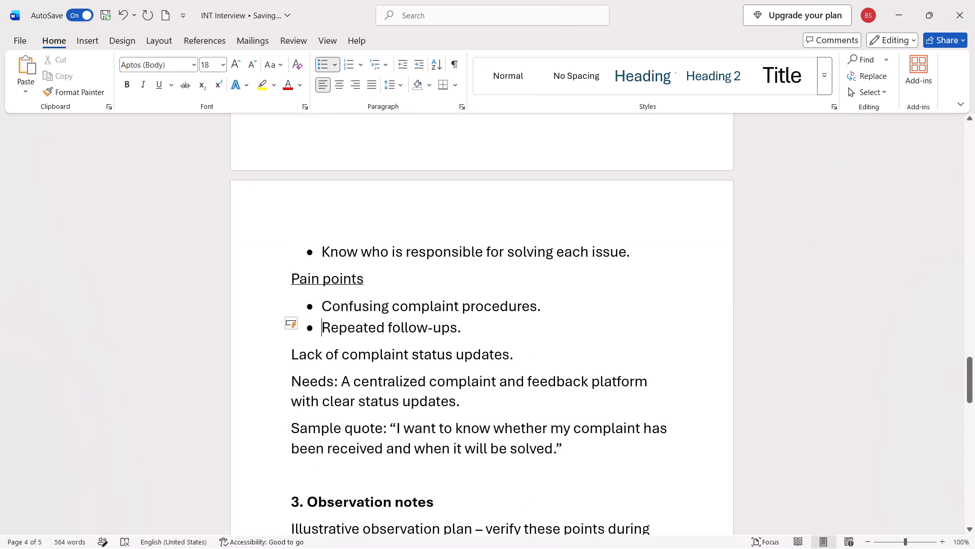
{"action": "left_click", "coordinate": [292, 353]}
{"action": "type", "text": "*"}
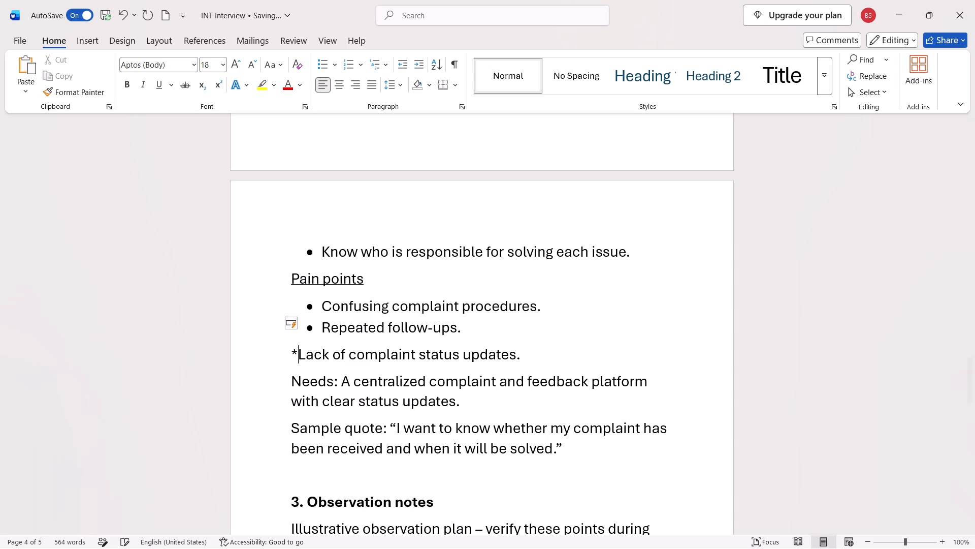
{"action": "key", "text": "space"}
Underline the labels "Needs" and "Sample quote" in the Person W persona.
{"action": "left_click_drag", "start_coordinate": [288, 372], "coordinate": [309, 374]}
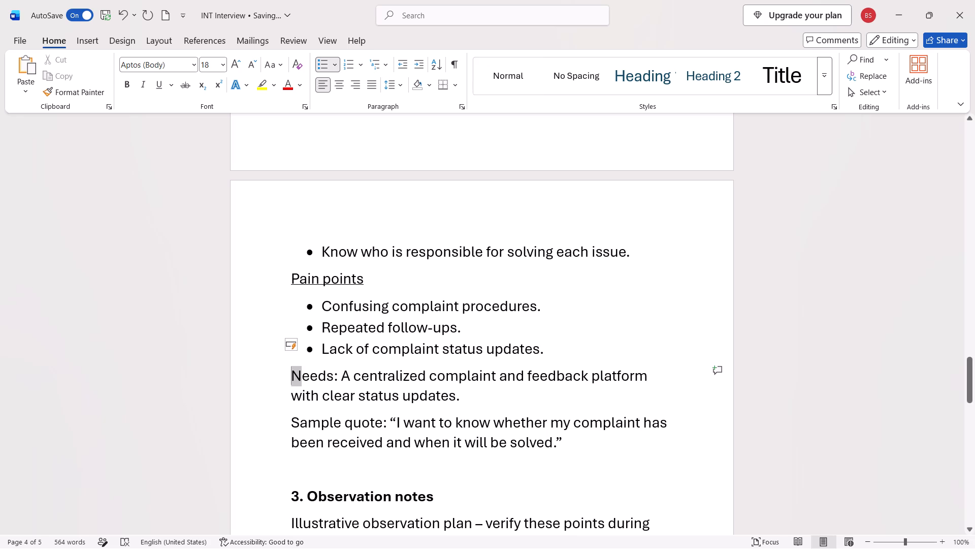
{"action": "left_click_drag", "start_coordinate": [309, 374], "coordinate": [336, 379]}
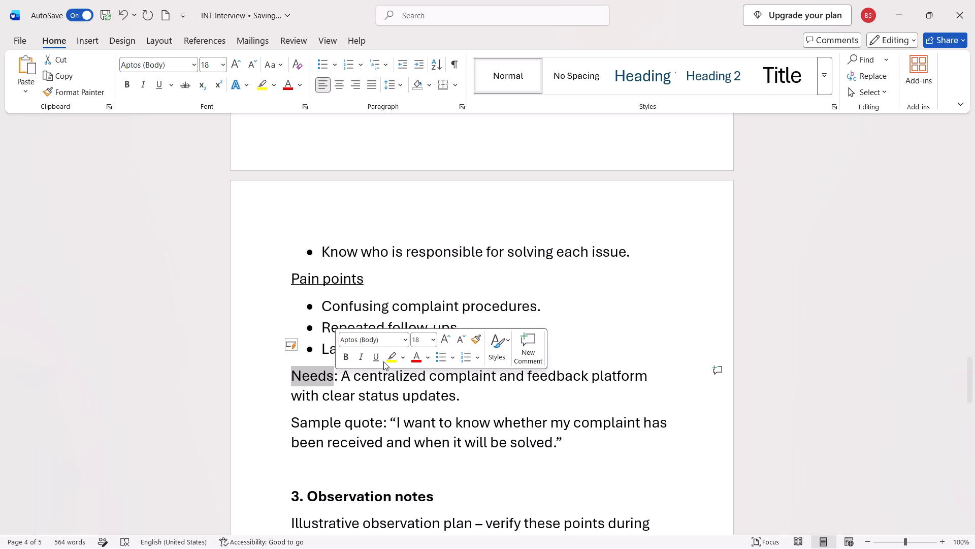
{"action": "left_click", "coordinate": [378, 359]}
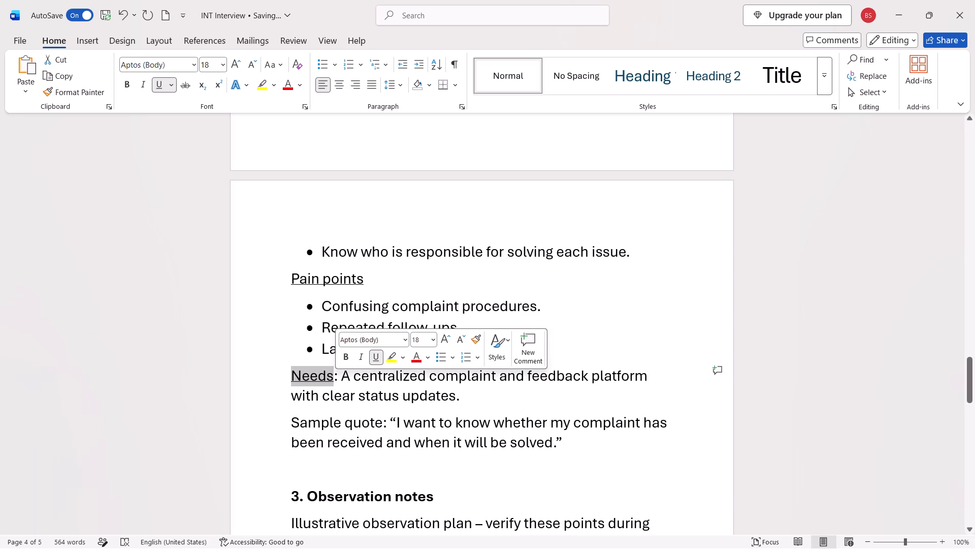
{"action": "left_click_drag", "start_coordinate": [286, 422], "coordinate": [376, 422]}
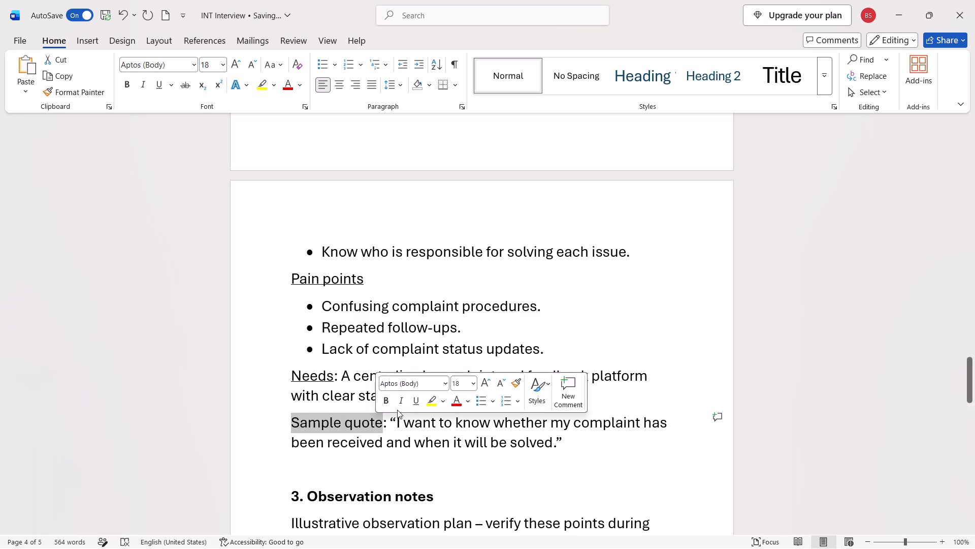
{"action": "left_click", "coordinate": [412, 402]}
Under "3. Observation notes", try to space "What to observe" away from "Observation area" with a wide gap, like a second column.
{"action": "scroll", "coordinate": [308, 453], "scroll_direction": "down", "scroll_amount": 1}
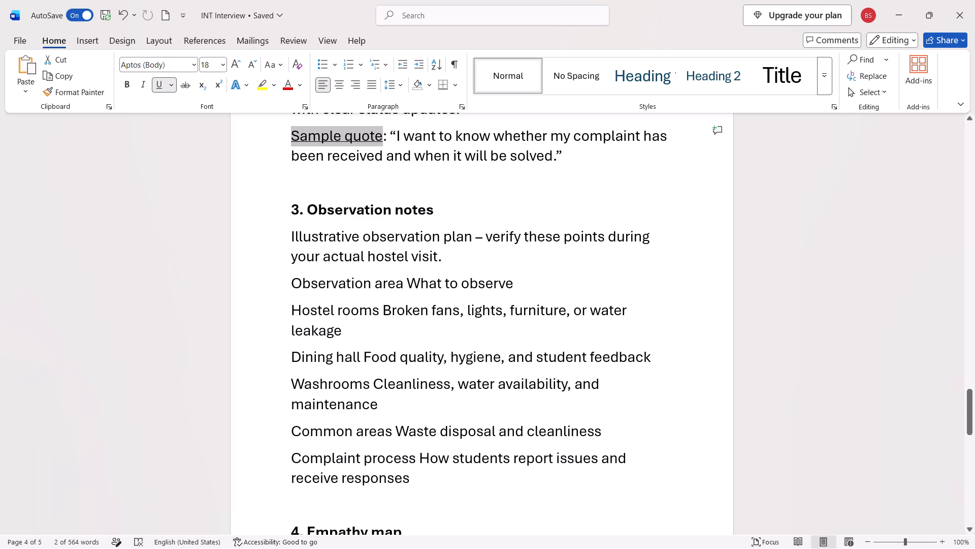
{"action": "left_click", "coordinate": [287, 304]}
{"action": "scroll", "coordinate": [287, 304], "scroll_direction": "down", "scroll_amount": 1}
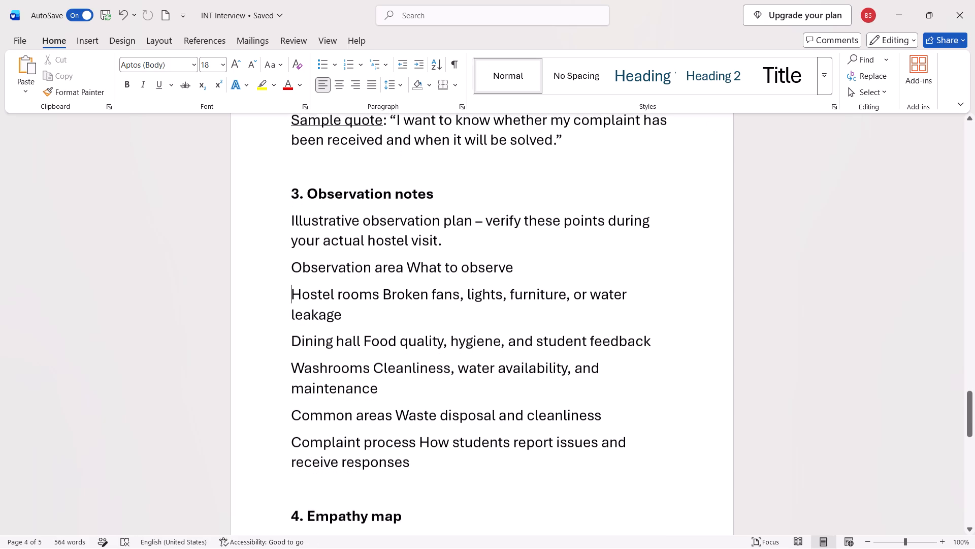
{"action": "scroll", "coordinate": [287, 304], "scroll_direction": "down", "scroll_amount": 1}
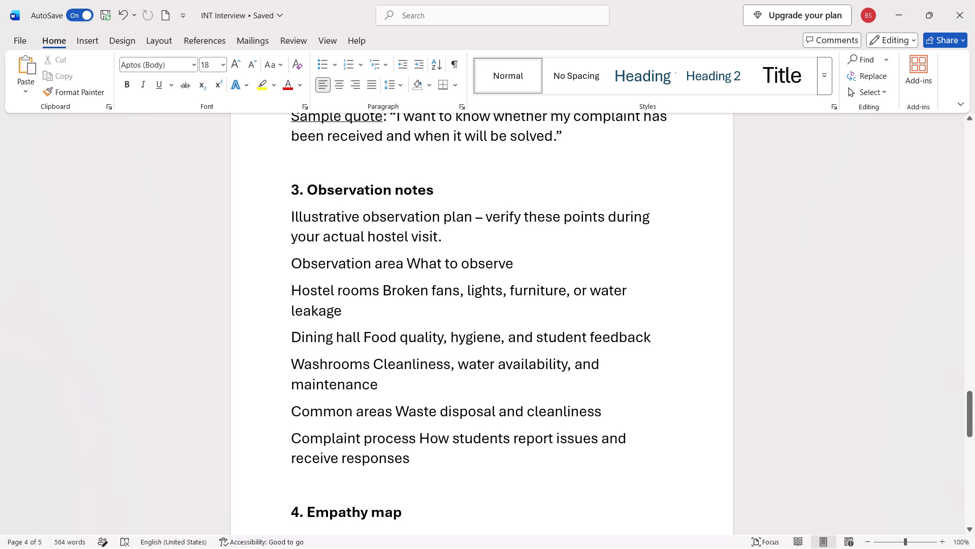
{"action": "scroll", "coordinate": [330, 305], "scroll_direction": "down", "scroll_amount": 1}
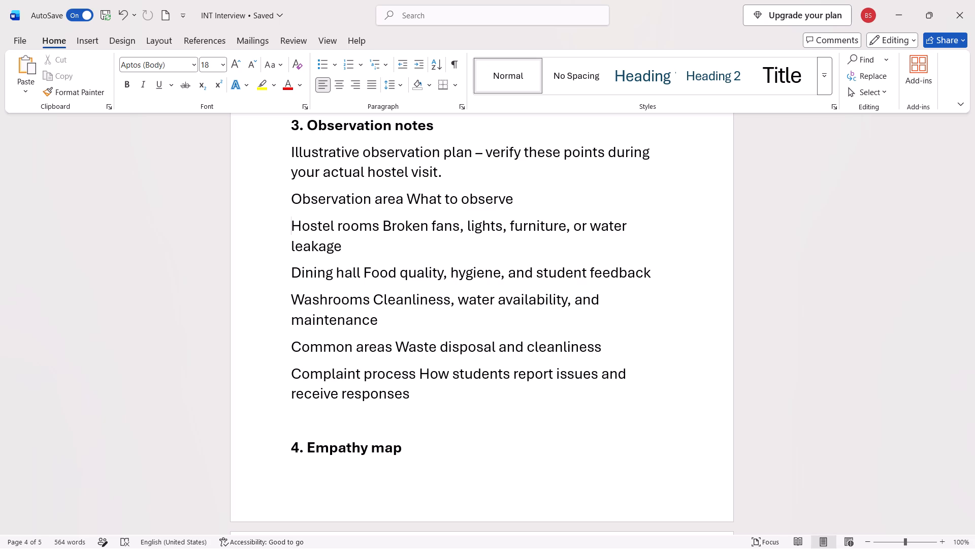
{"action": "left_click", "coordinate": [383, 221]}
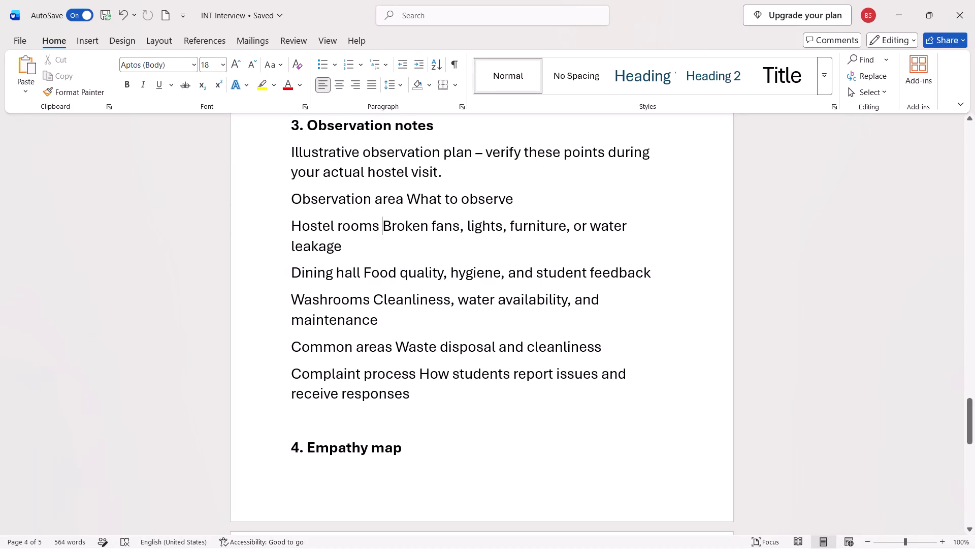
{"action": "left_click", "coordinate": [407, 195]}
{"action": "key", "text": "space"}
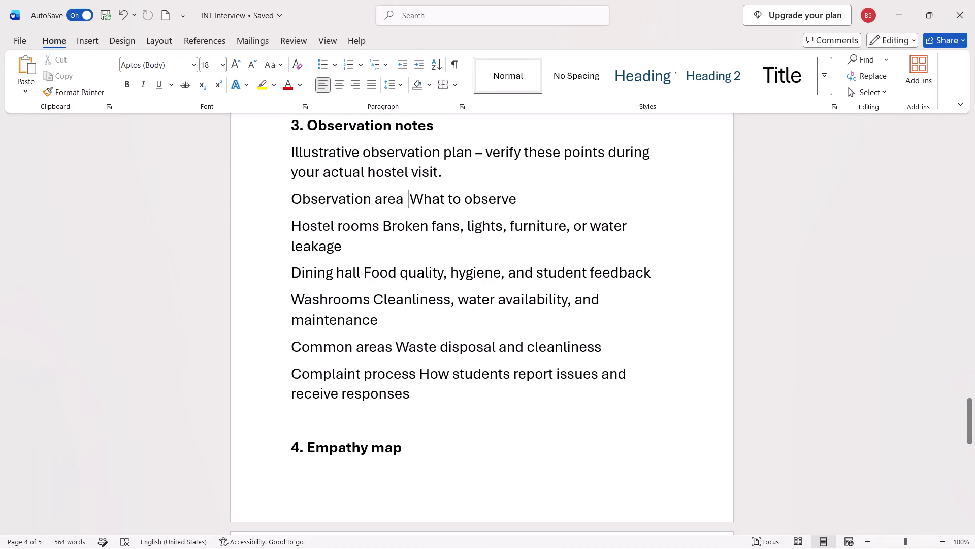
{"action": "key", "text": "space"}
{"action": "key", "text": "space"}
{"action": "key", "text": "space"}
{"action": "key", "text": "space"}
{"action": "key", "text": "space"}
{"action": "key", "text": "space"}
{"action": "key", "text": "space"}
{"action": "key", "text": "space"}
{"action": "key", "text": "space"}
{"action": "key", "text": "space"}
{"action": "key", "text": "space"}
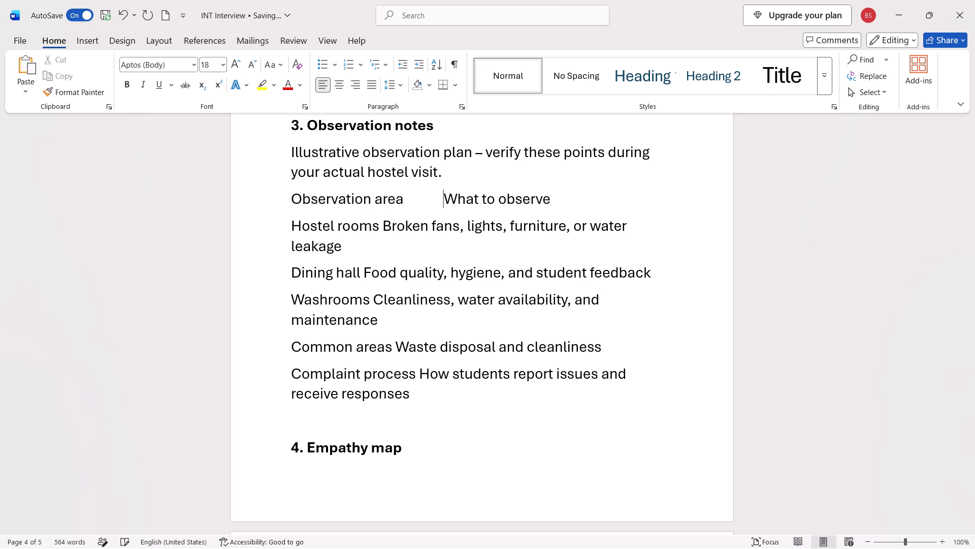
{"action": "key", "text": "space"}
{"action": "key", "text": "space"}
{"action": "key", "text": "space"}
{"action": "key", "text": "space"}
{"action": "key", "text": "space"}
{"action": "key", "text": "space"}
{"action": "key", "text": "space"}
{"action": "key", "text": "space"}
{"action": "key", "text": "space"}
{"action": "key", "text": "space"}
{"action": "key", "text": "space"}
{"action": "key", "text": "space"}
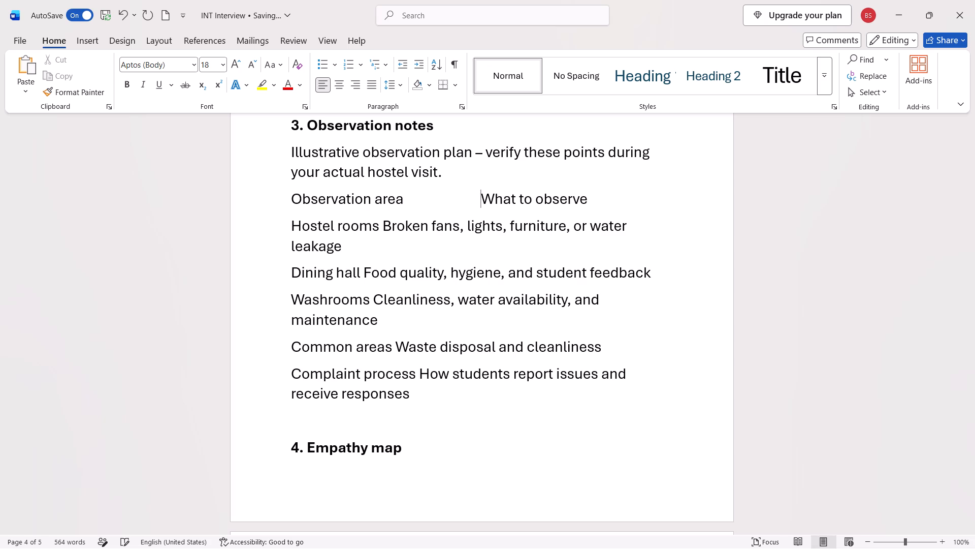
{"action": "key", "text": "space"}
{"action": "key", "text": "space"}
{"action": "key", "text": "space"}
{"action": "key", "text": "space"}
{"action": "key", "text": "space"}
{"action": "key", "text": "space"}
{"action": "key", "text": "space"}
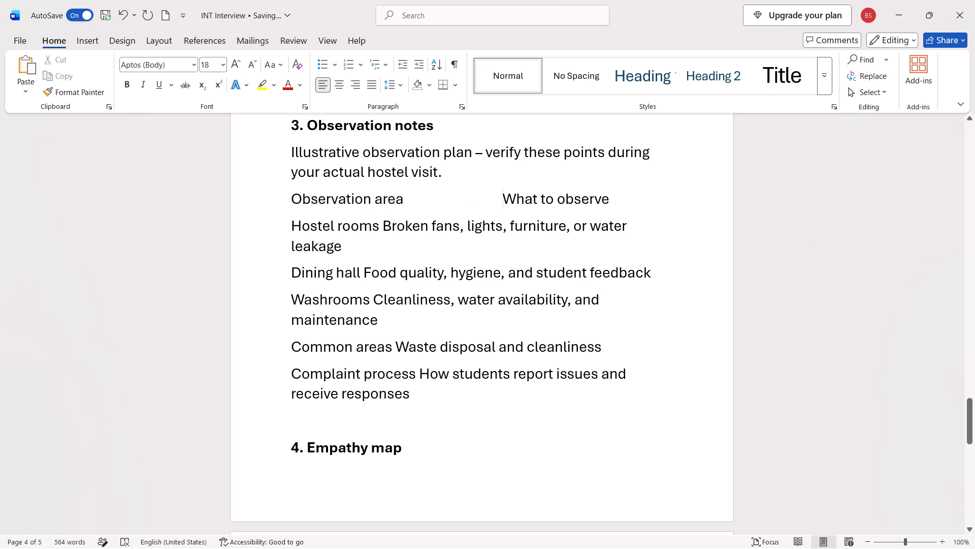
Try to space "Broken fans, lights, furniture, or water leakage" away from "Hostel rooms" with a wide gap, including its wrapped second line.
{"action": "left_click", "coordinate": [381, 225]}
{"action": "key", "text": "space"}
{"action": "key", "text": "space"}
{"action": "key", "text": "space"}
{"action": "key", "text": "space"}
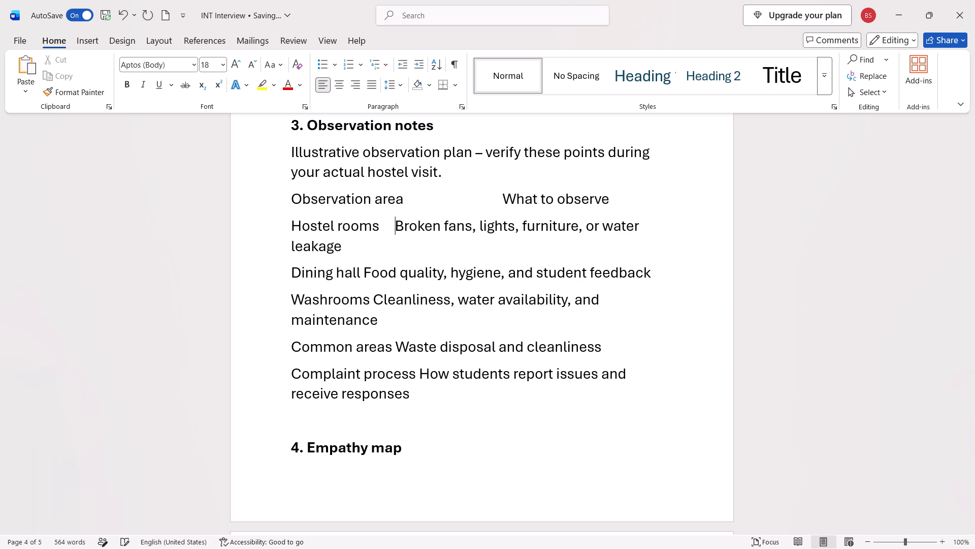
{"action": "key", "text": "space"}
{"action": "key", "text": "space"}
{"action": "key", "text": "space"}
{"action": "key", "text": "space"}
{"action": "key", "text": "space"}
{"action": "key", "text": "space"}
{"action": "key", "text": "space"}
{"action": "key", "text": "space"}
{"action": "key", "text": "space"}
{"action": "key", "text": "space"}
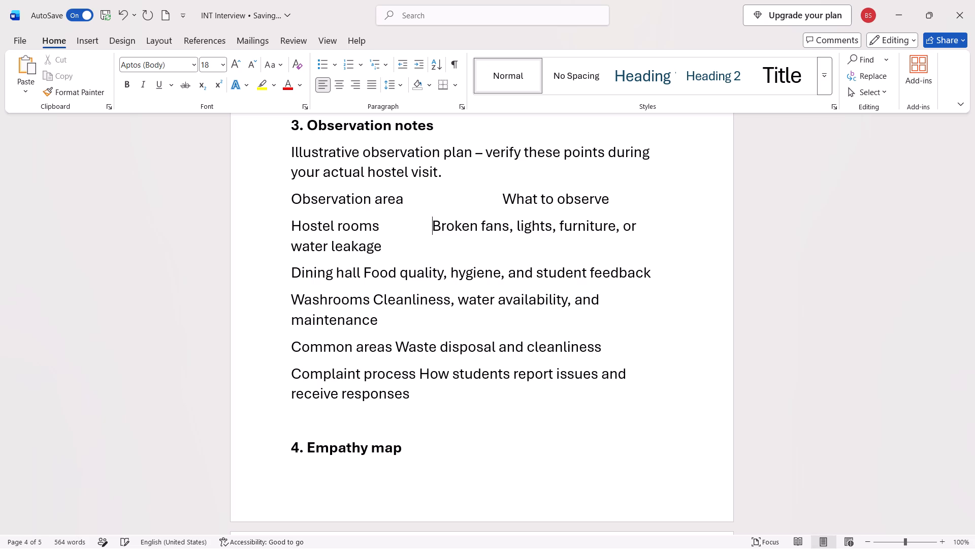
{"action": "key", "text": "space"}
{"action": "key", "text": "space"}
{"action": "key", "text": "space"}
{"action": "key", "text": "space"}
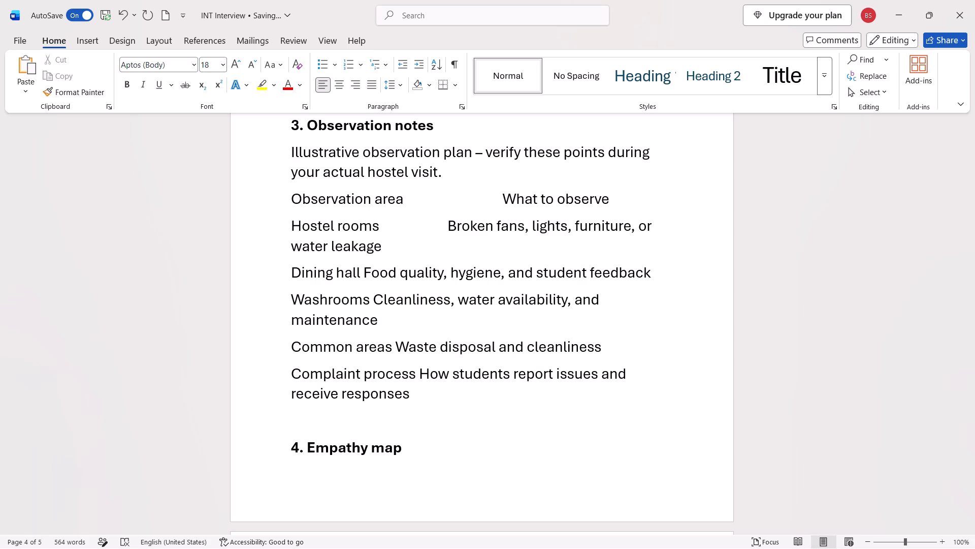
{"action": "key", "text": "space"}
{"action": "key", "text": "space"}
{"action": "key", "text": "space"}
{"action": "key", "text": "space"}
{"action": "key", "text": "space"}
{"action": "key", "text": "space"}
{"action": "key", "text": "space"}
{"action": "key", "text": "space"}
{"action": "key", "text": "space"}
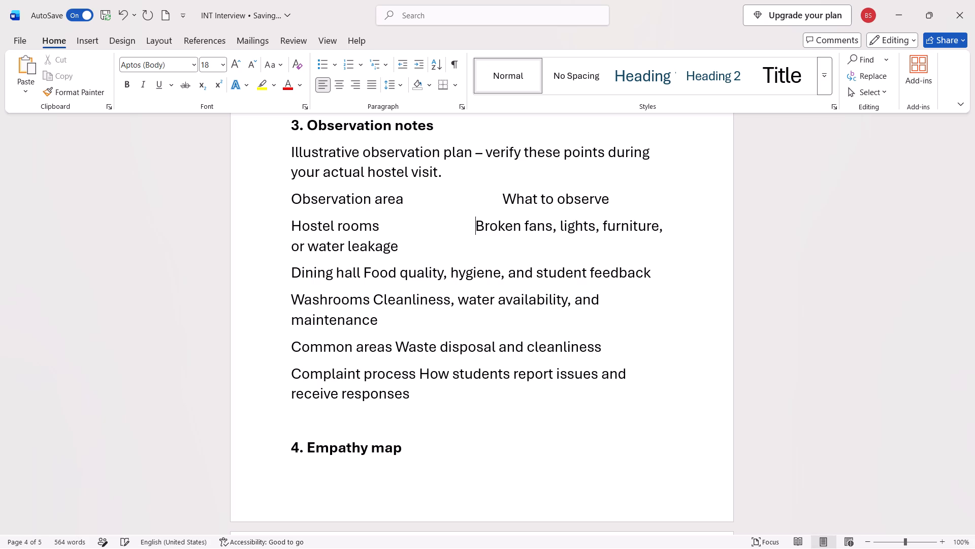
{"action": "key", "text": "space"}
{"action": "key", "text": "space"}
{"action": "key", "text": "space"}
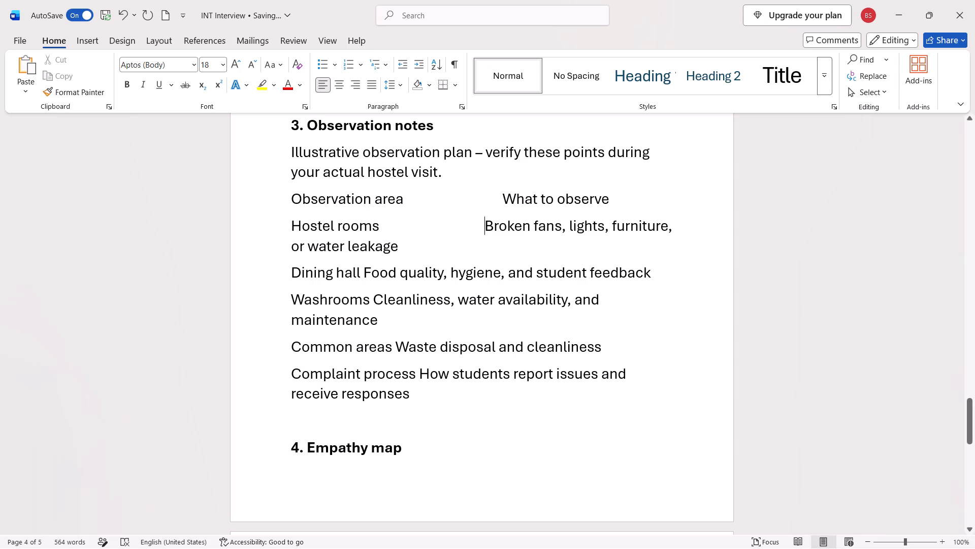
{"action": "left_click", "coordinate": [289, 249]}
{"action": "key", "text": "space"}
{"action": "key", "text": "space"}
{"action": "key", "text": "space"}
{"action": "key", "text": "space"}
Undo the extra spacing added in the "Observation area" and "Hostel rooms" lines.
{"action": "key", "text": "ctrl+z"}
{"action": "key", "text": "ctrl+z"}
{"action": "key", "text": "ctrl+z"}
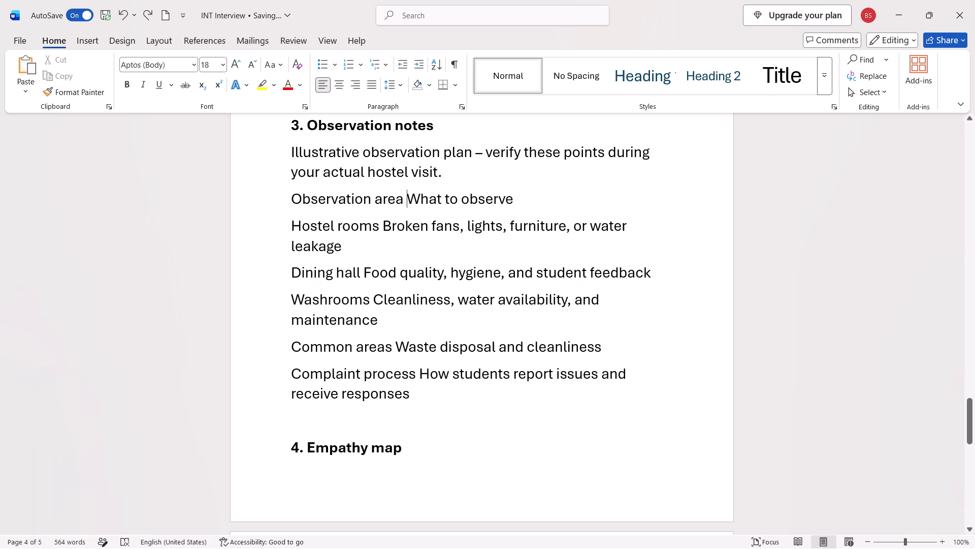
Insert a spaced hyphen between "Observation area" and "What to observe" in the observation notes.
{"action": "key", "text": "space"}
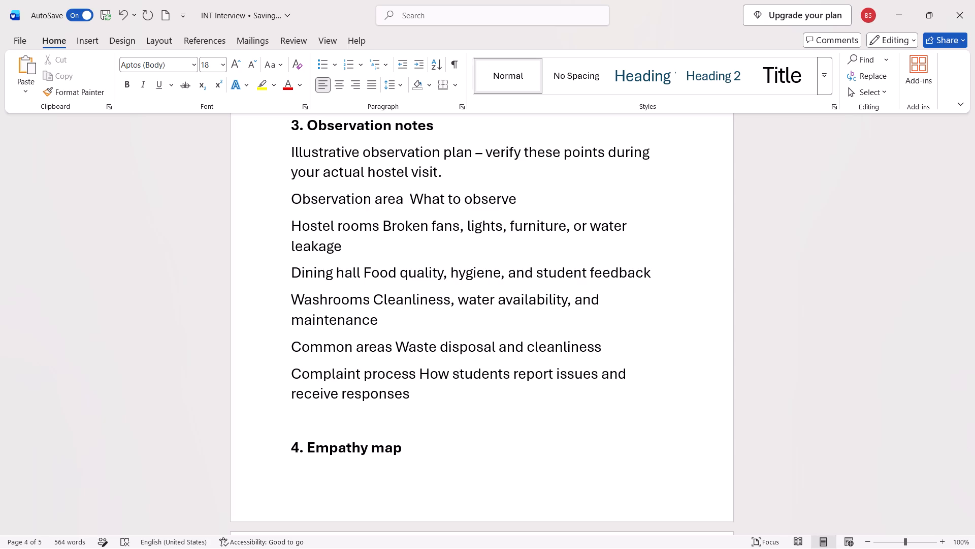
{"action": "key", "text": "minus"}
{"action": "key", "text": "BackSpace"}
{"action": "type", "text": "--"}
{"action": "key", "text": "space"}
{"action": "key", "text": "BackSpace"}
{"action": "key", "text": "BackSpace"}
{"action": "key", "text": "space"}
{"action": "key", "text": "space"}
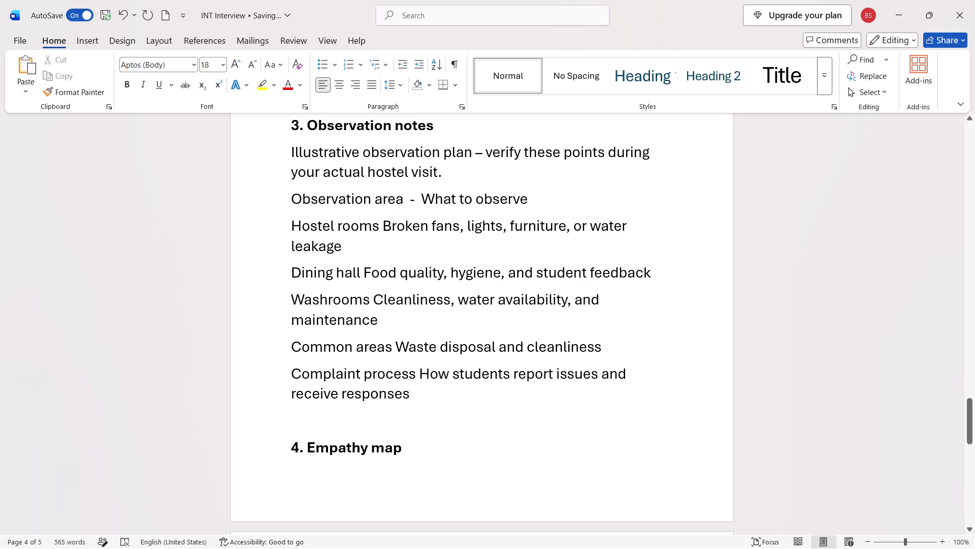
Insert a hyphen separator after "Hostel rooms" and after "Dining hall", before their descriptions in the observation notes.
{"action": "left_click", "coordinate": [384, 225]}
{"action": "key", "text": "space"}
{"action": "key", "text": "space"}
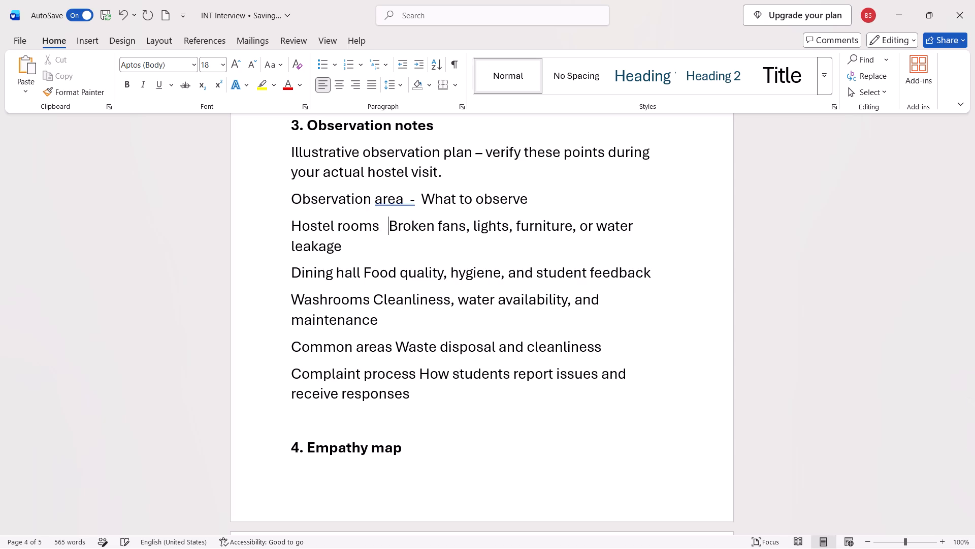
{"action": "left_click", "coordinate": [364, 272]}
{"action": "key", "text": "space"}
{"action": "type", "text": "-"}
{"action": "key", "text": "space"}
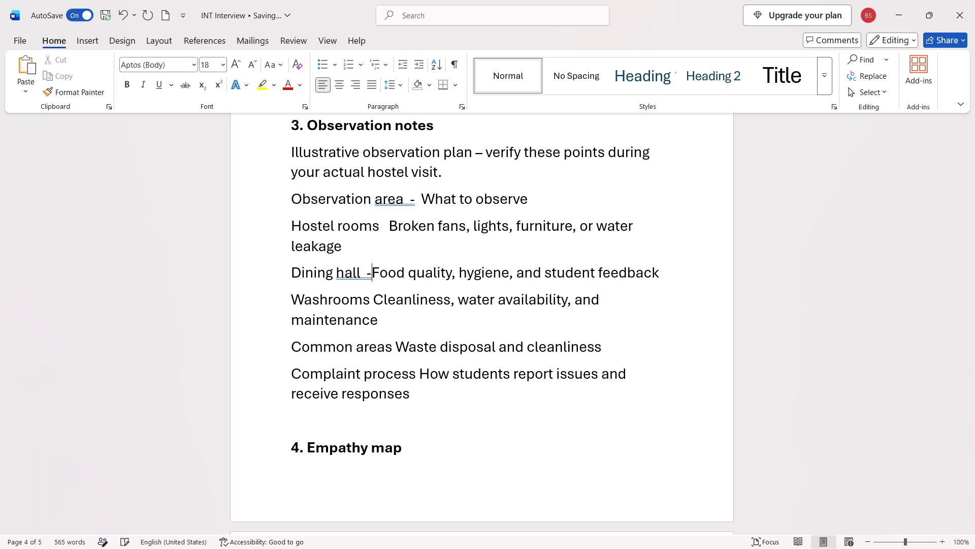
{"action": "left_click", "coordinate": [387, 230]}
{"action": "key", "text": "BackSpace"}
{"action": "type", "text": "-"}
{"action": "key", "text": "space"}
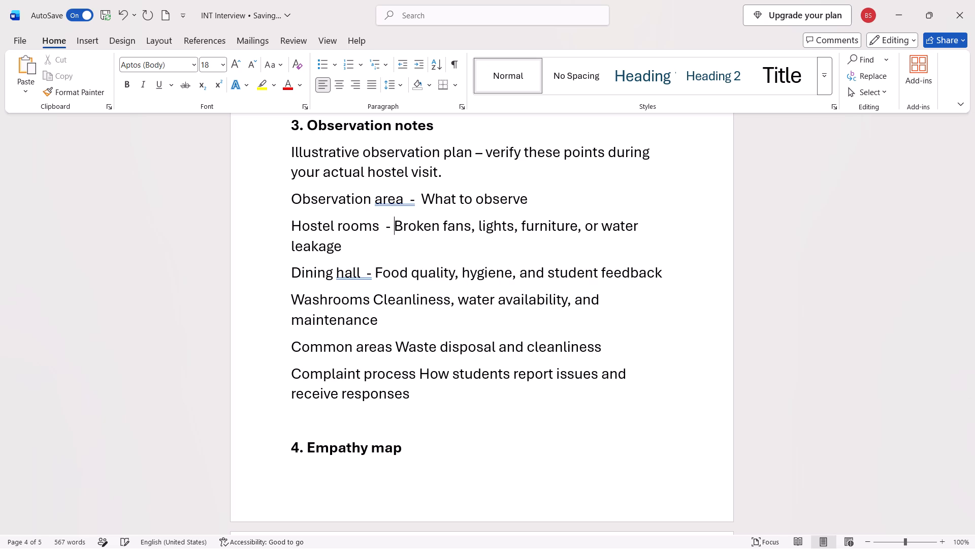
Insert a hyphen separator after "Washrooms", "Common areas" and "Complaint process", before their descriptions in the observation notes.
{"action": "left_click", "coordinate": [370, 300]}
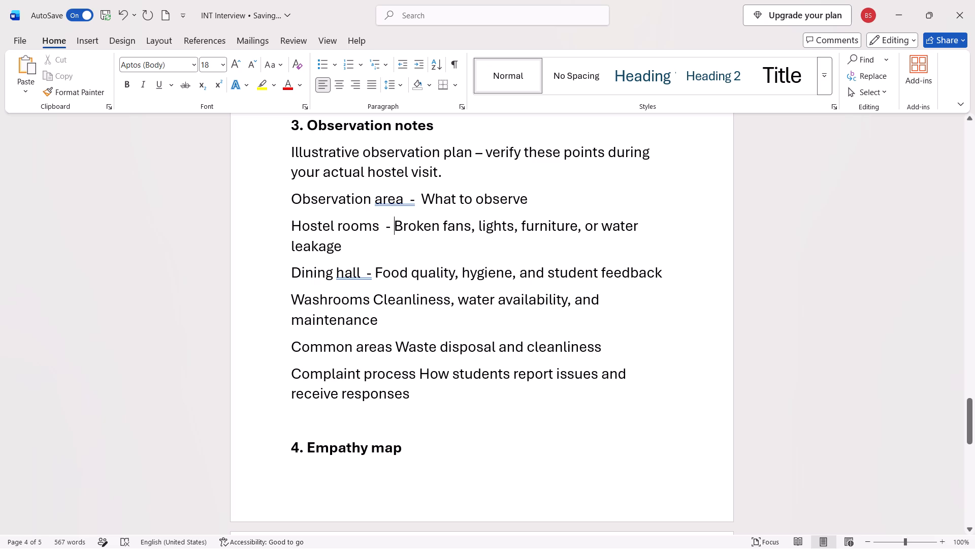
{"action": "key", "text": "space"}
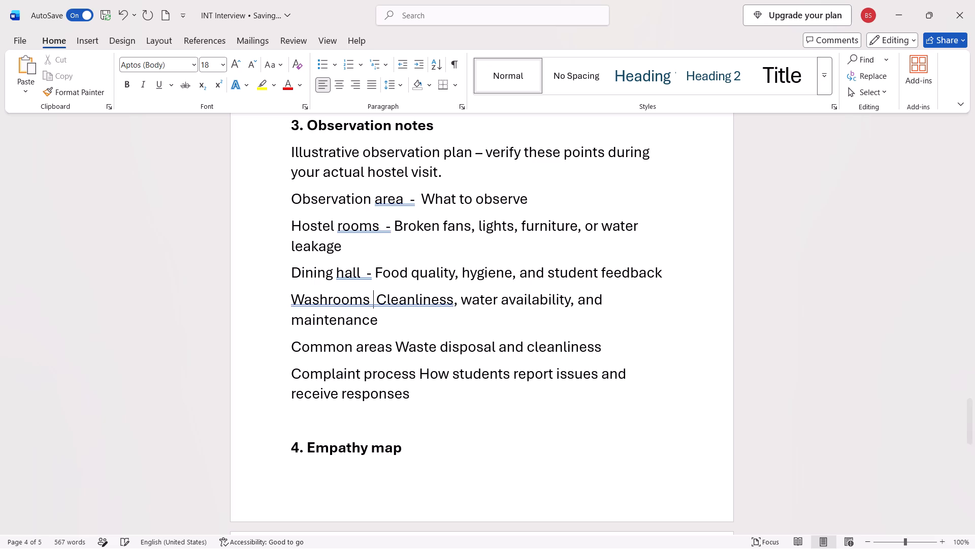
{"action": "type", "text": "-"}
{"action": "key", "text": "space"}
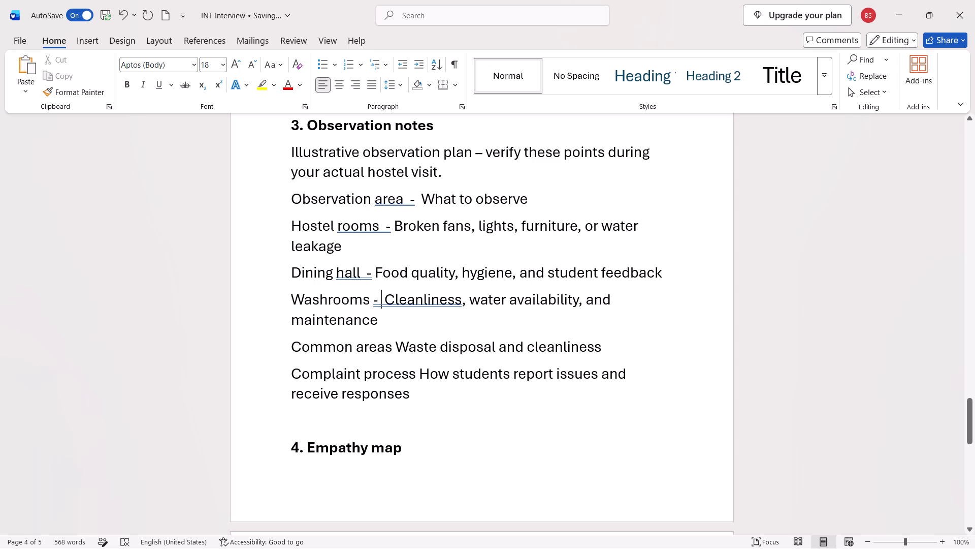
{"action": "left_click", "coordinate": [395, 348]}
{"action": "key", "text": "space"}
{"action": "key", "text": "space"}
{"action": "key", "text": "BackSpace"}
{"action": "type", "text": "-"}
{"action": "key", "text": "space"}
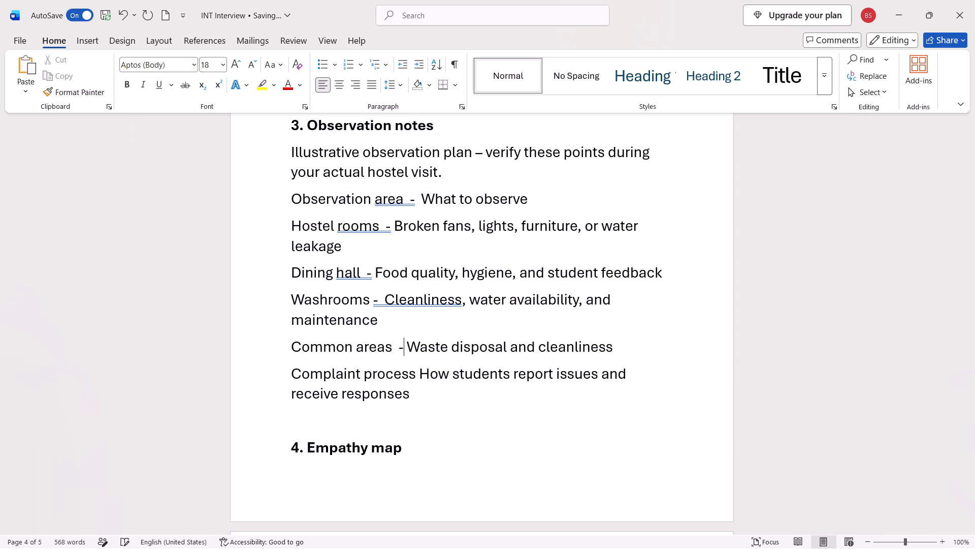
{"action": "left_click", "coordinate": [417, 373]}
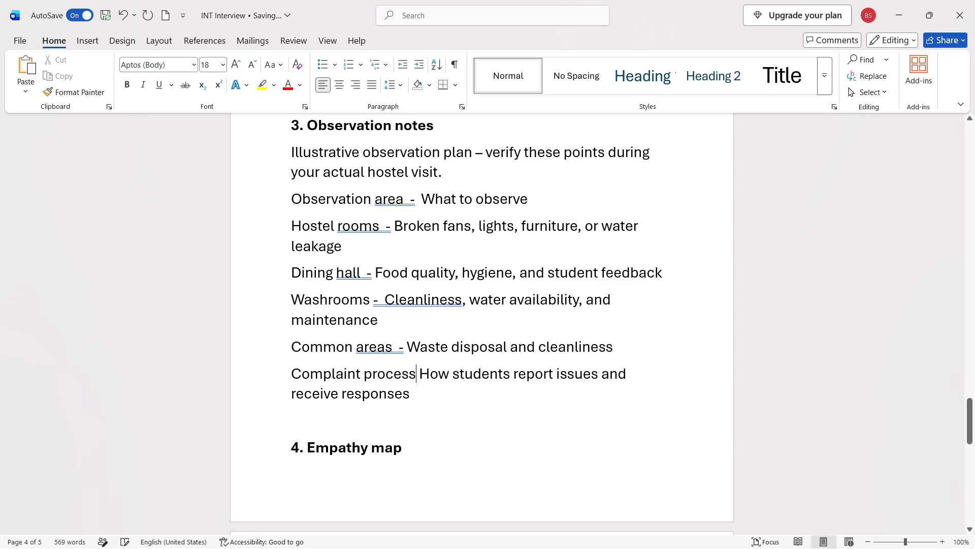
{"action": "key", "text": "space"}
{"action": "type", "text": "-"}
{"action": "key", "text": "space"}
{"action": "left_click", "coordinate": [467, 442]}
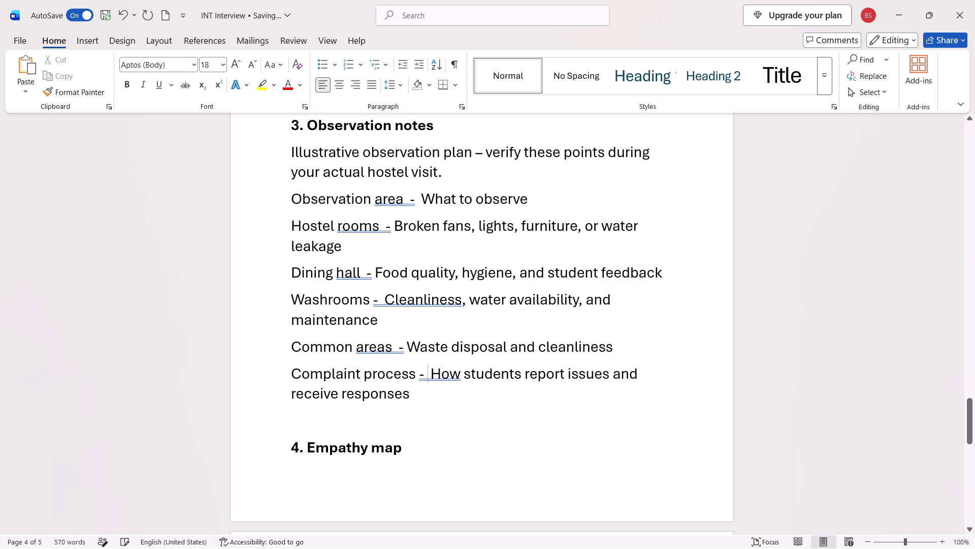
Review the formatting of the empathy map, design thinking opportunity, Person W persona and observation notes sections.
{"action": "scroll", "coordinate": [467, 442], "scroll_direction": "down", "scroll_amount": 1}
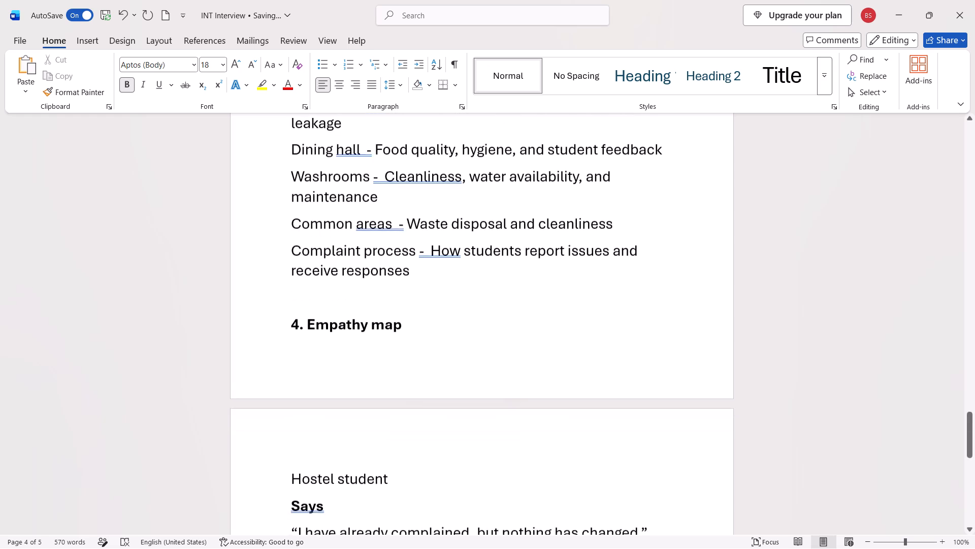
{"action": "scroll", "coordinate": [467, 442], "scroll_direction": "down", "scroll_amount": 3}
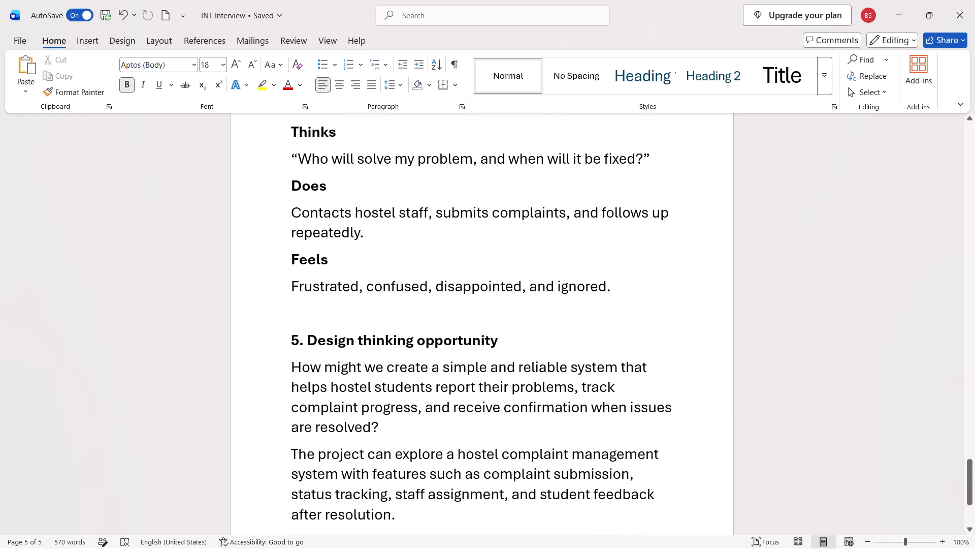
{"action": "scroll", "coordinate": [467, 442], "scroll_direction": "down", "scroll_amount": 3}
{"action": "scroll", "coordinate": [467, 442], "scroll_direction": "up", "scroll_amount": 7}
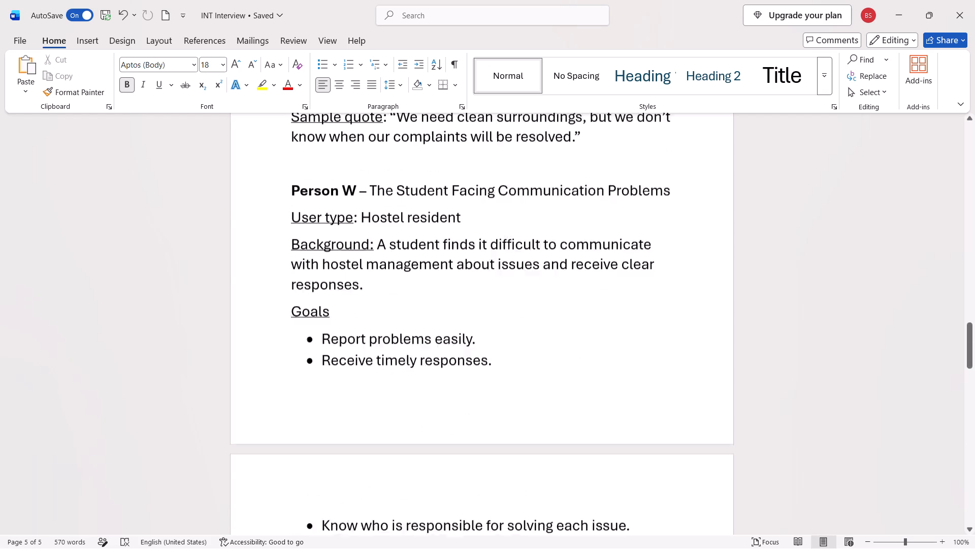
{"action": "scroll", "coordinate": [467, 442], "scroll_direction": "up", "scroll_amount": 1}
{"action": "scroll", "coordinate": [467, 442], "scroll_direction": "down", "scroll_amount": 2}
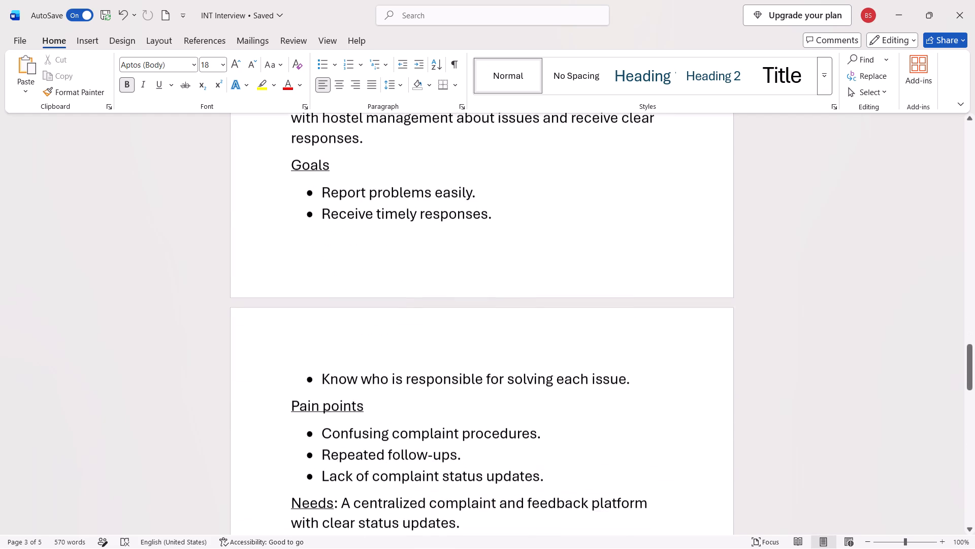
{"action": "scroll", "coordinate": [467, 442], "scroll_direction": "down", "scroll_amount": 1}
{"action": "scroll", "coordinate": [467, 442], "scroll_direction": "up", "scroll_amount": 1}
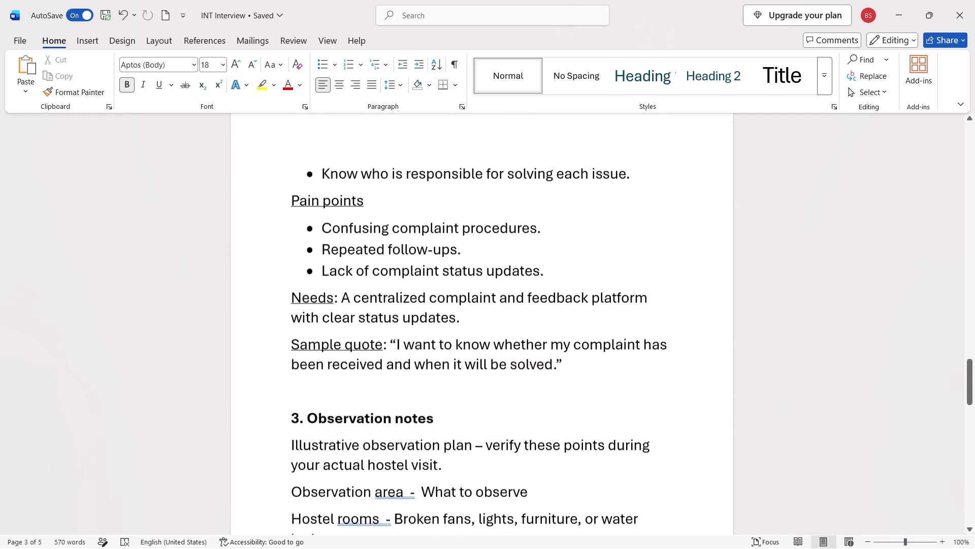
{"action": "scroll", "coordinate": [467, 442], "scroll_direction": "up", "scroll_amount": 2}
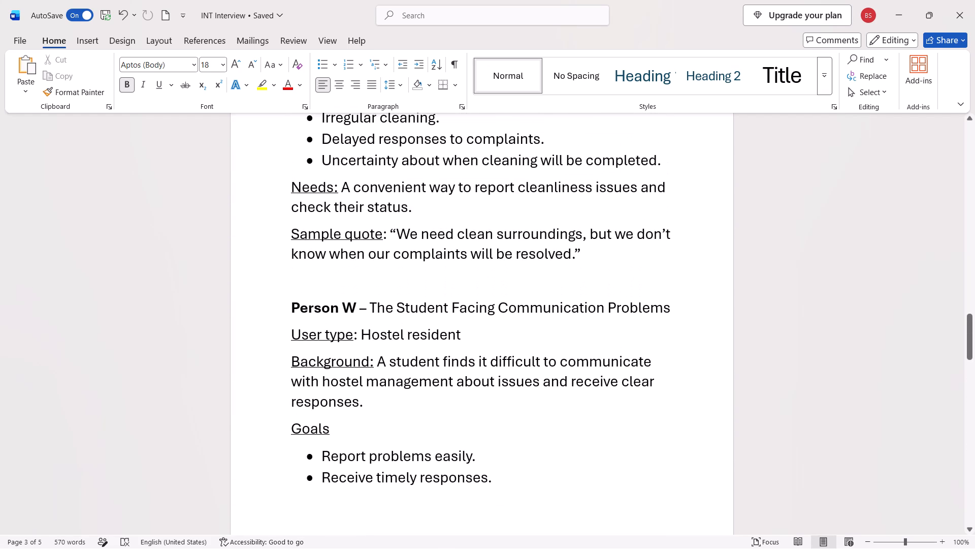
Review the persona sections from Person W back up to the document title, and close the document.
{"action": "scroll", "coordinate": [467, 442], "scroll_direction": "up", "scroll_amount": 4}
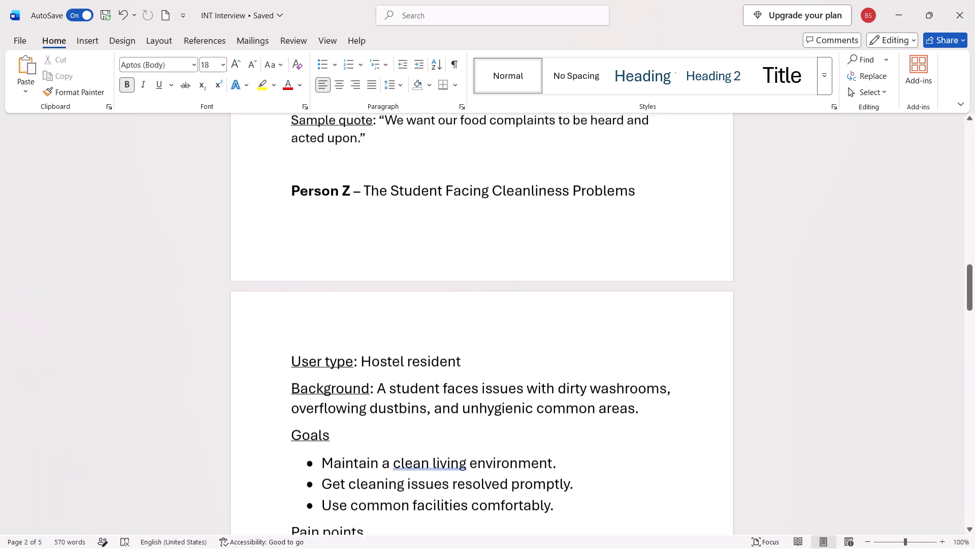
{"action": "scroll", "coordinate": [467, 442], "scroll_direction": "up", "scroll_amount": 3}
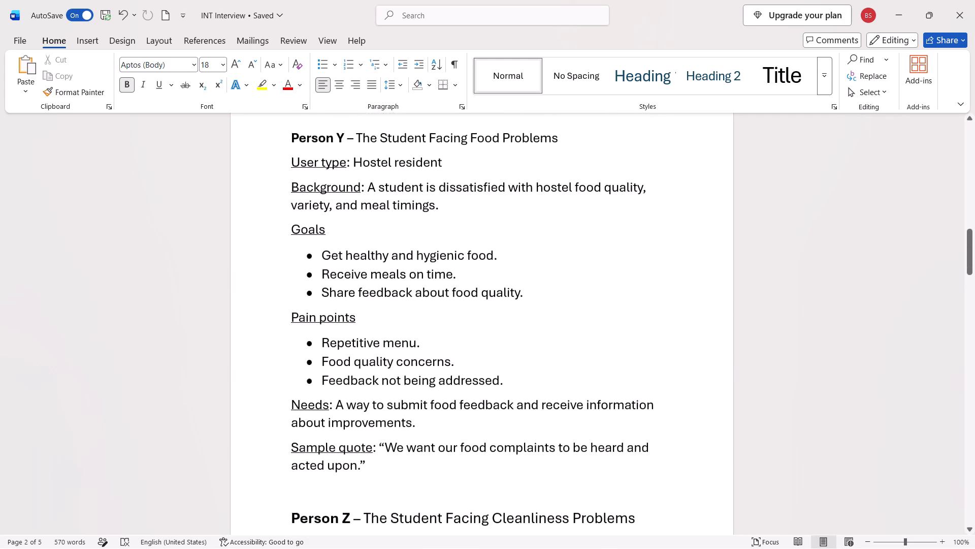
{"action": "scroll", "coordinate": [467, 442], "scroll_direction": "up", "scroll_amount": 6}
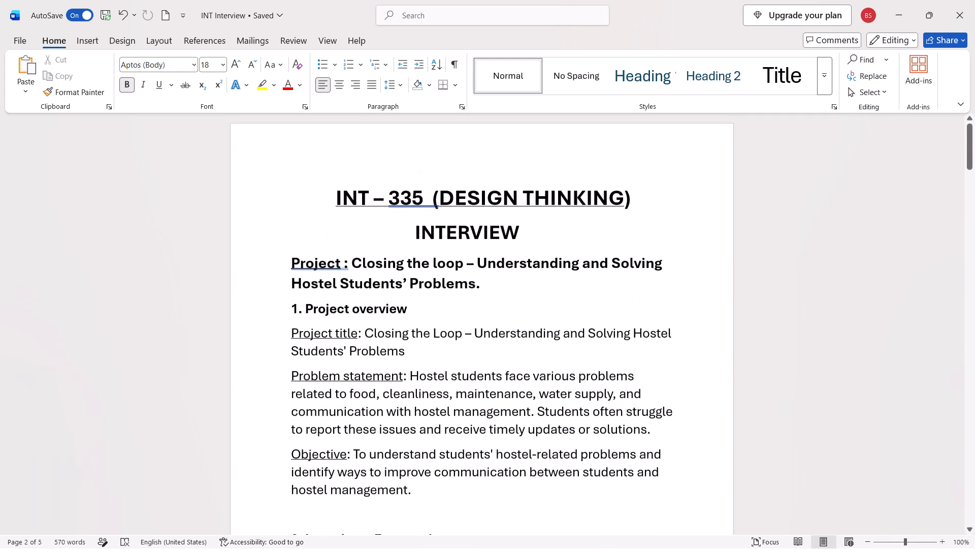
{"action": "left_click", "coordinate": [974, 0]}
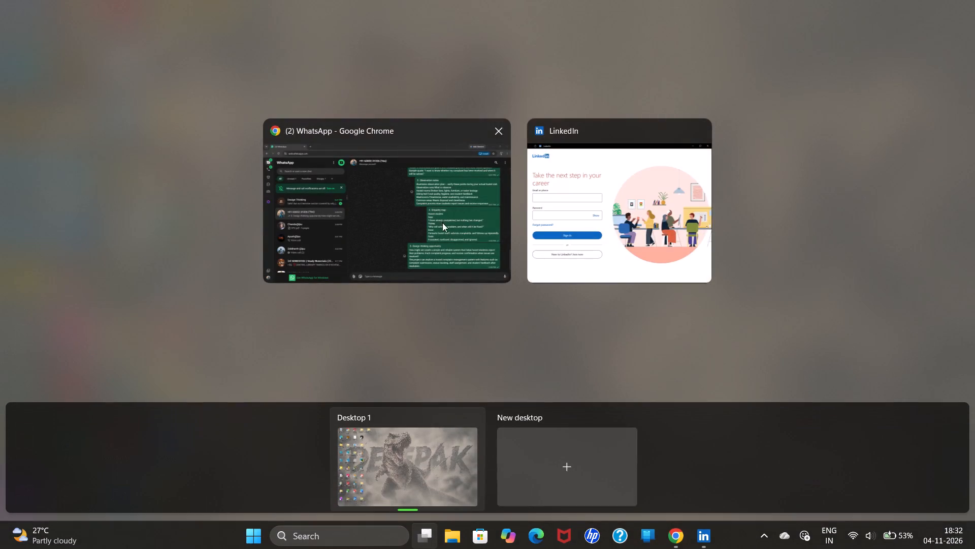
Reopen the INT Interview document in Word.
{"action": "left_click", "coordinate": [257, 541]}
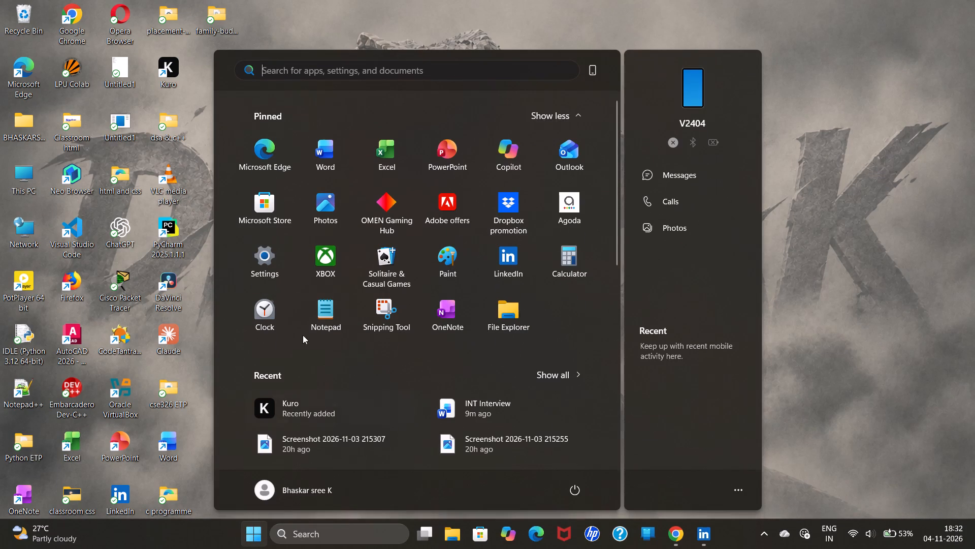
{"action": "left_click", "coordinate": [334, 139]}
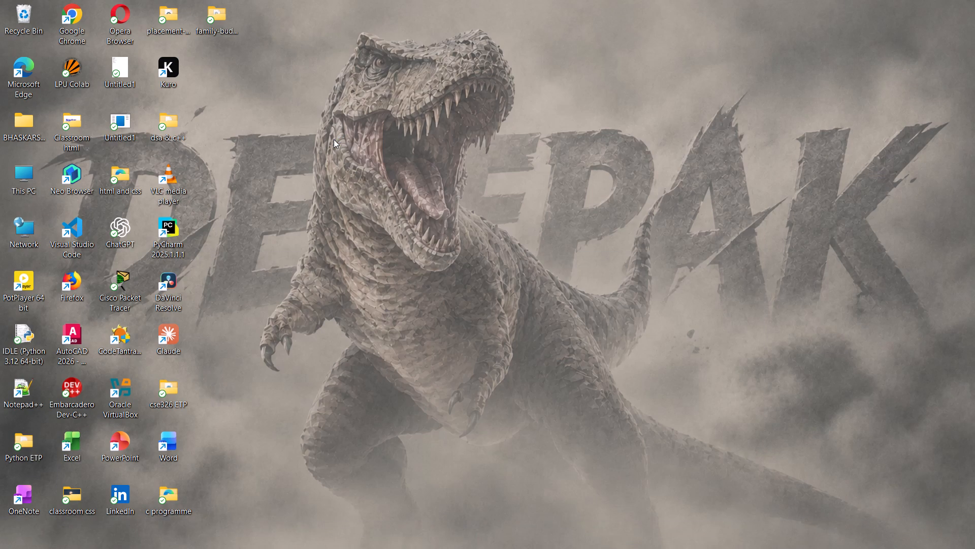
{"action": "left_click", "coordinate": [224, 307]}
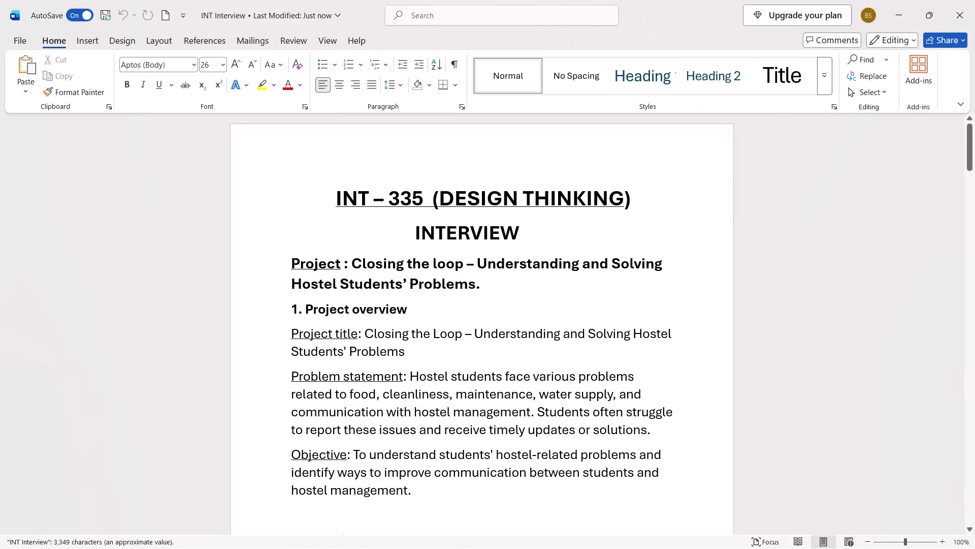
Shift the INTERVIEW heading slightly left by deleting extra spaces before it, and close the document.
{"action": "left_click", "coordinate": [411, 230]}
{"action": "key", "text": "Right"}
{"action": "key", "text": "BackSpace"}
{"action": "key", "text": "BackSpace"}
{"action": "key", "text": "BackSpace"}
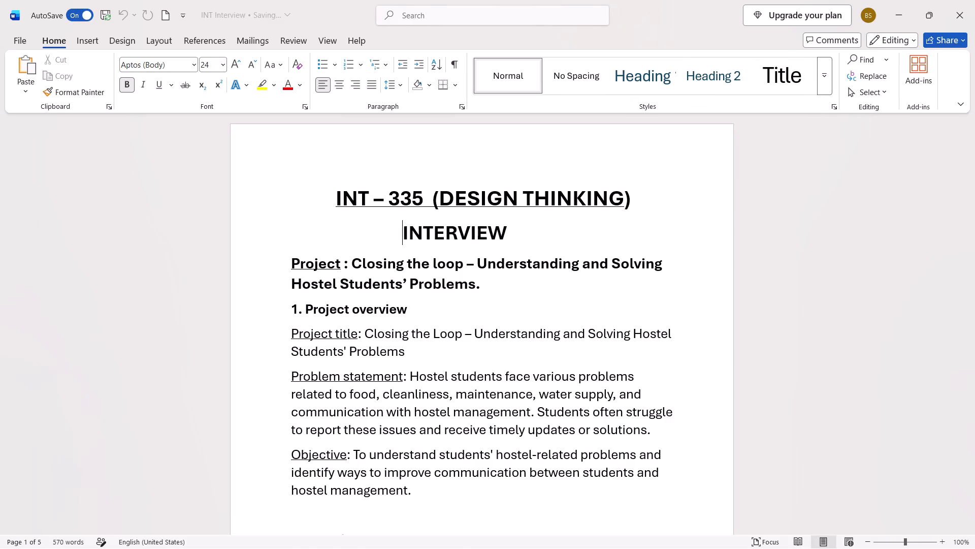
{"action": "left_click", "coordinate": [831, 272]}
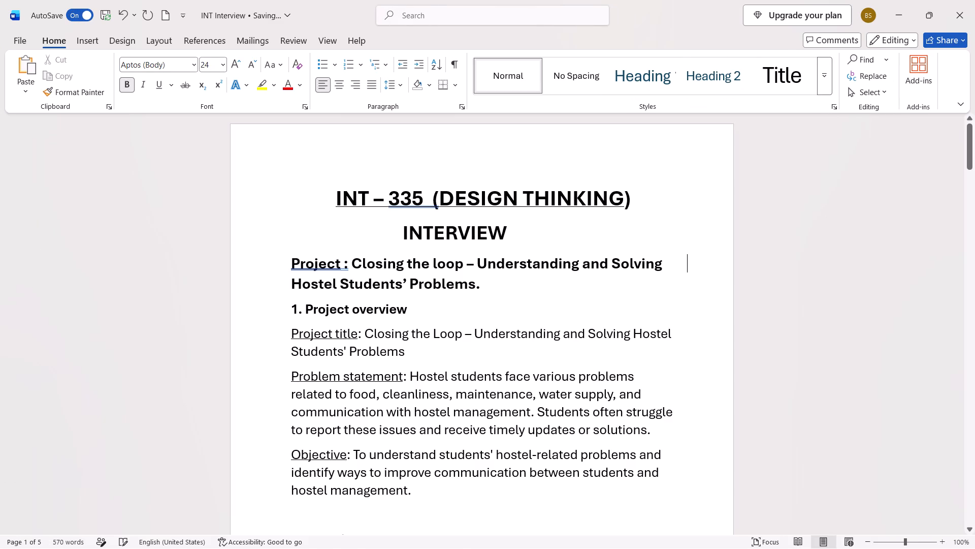
{"action": "left_click", "coordinate": [974, 0]}
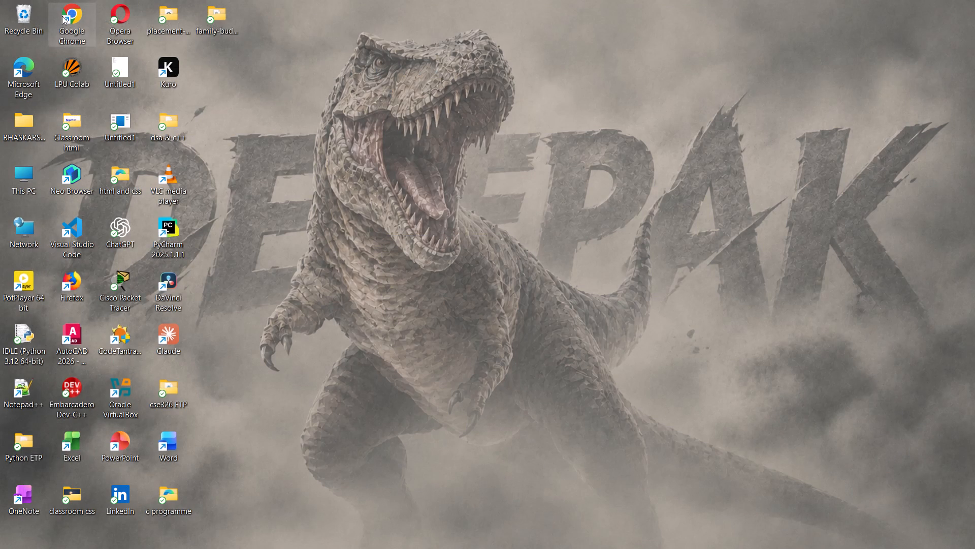
Switch to Google Chrome, search for "word to pdf", and open the Smallpdf Word to PDF converter in a maximized window.
{"action": "double_click", "coordinate": [62, 16]}
{"action": "left_click", "coordinate": [686, 287]}
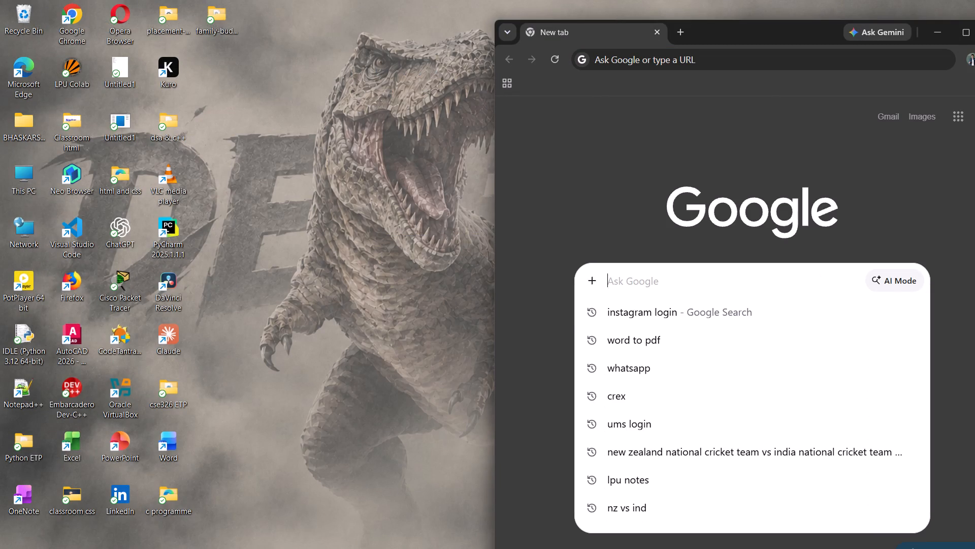
{"action": "key", "text": "p"}
{"action": "key", "text": "BackSpace"}
{"action": "type", "text": "word to"}
{"action": "key", "text": "space"}
{"action": "type", "text": "pdf"}
{"action": "key", "text": "Return"}
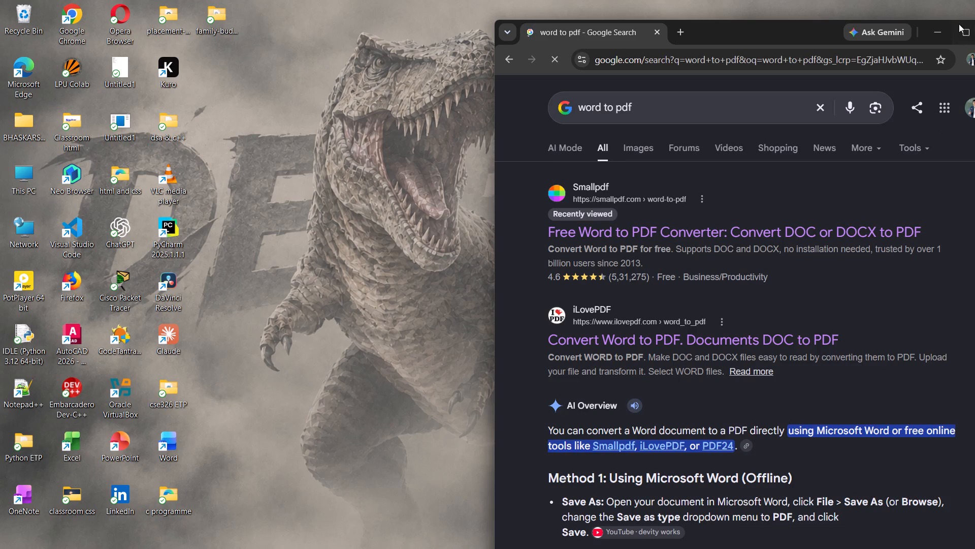
{"action": "left_click", "coordinate": [962, 29]}
{"action": "left_click", "coordinate": [360, 205]}
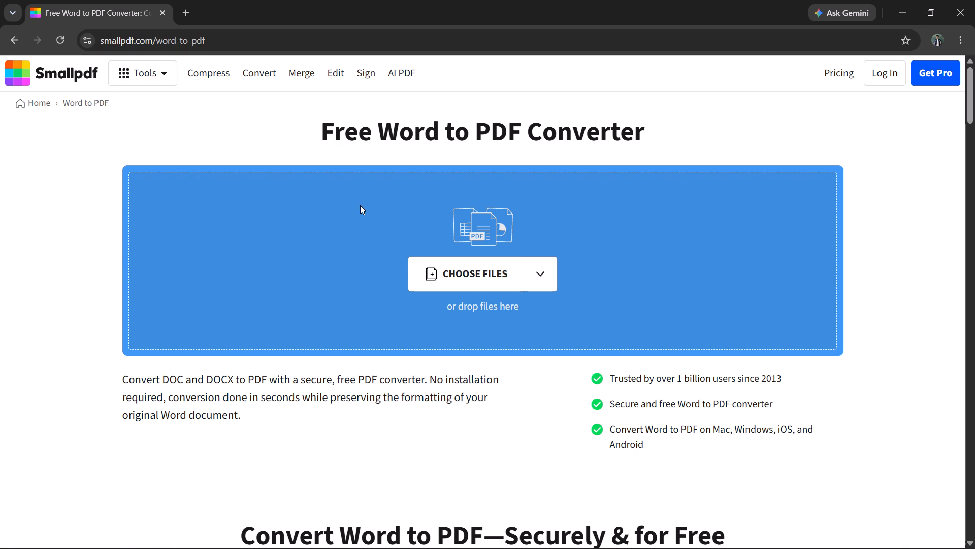
Upload INT Interview.docx from Documents to the Smallpdf converter to turn it into a PDF.
{"action": "left_click", "coordinate": [456, 276]}
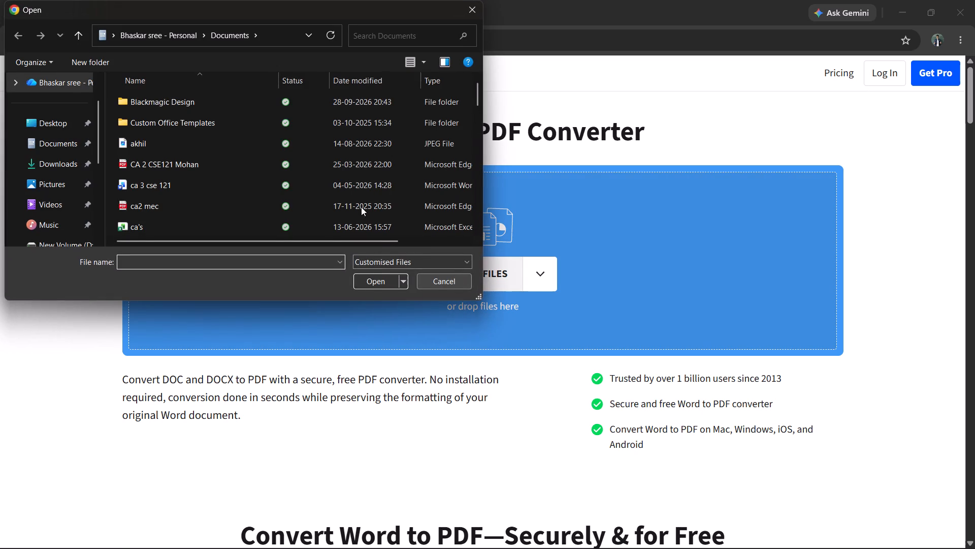
{"action": "type", "text": "int"}
{"action": "key", "text": "space"}
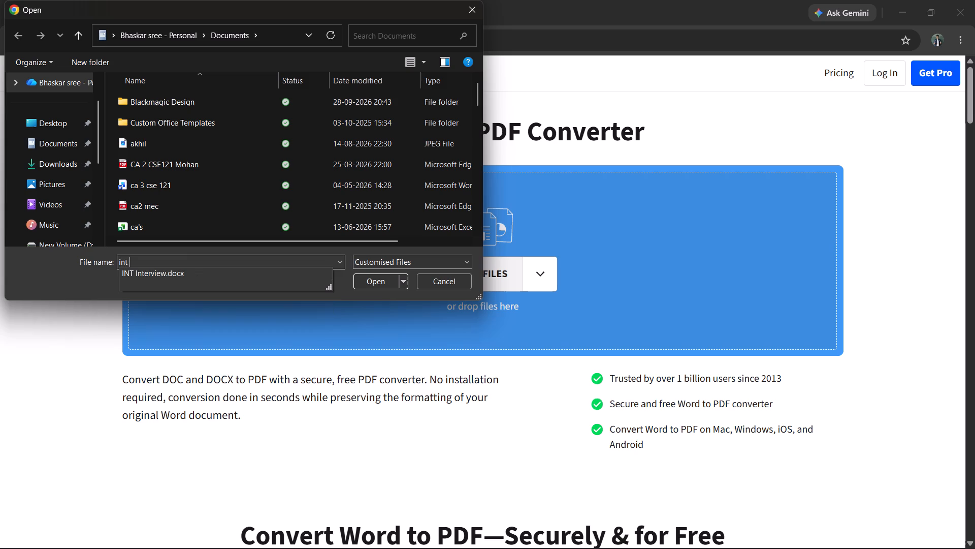
{"action": "left_click", "coordinate": [192, 277]}
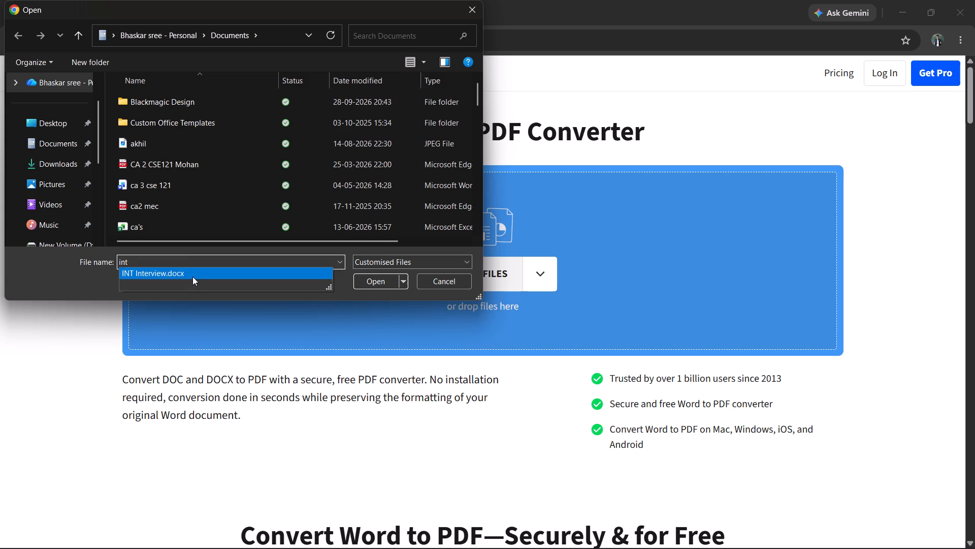
{"action": "left_click", "coordinate": [375, 280]}
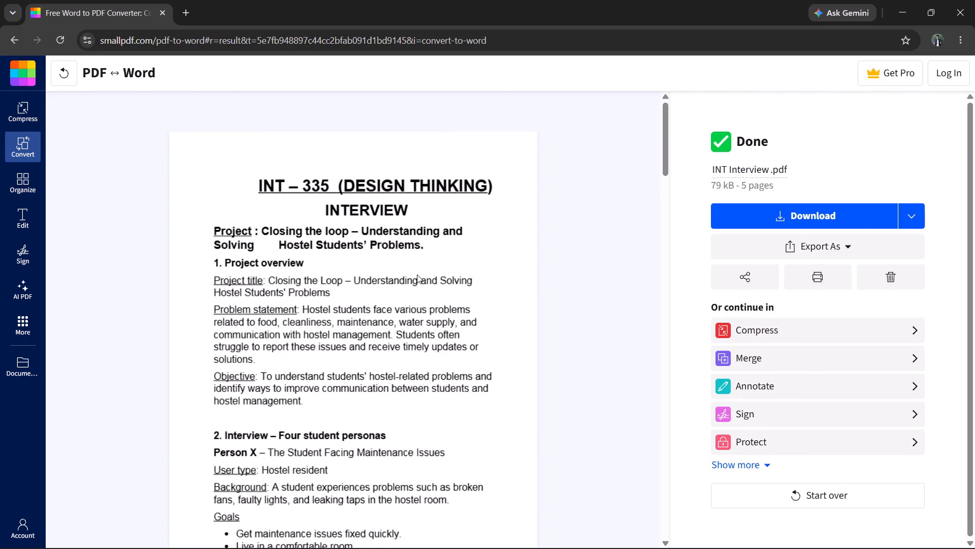
Examine the layout of the title, project overview and Person X, Y and Z sections in the converted PDF preview.
{"action": "scroll", "coordinate": [417, 274], "scroll_direction": "down", "scroll_amount": 1}
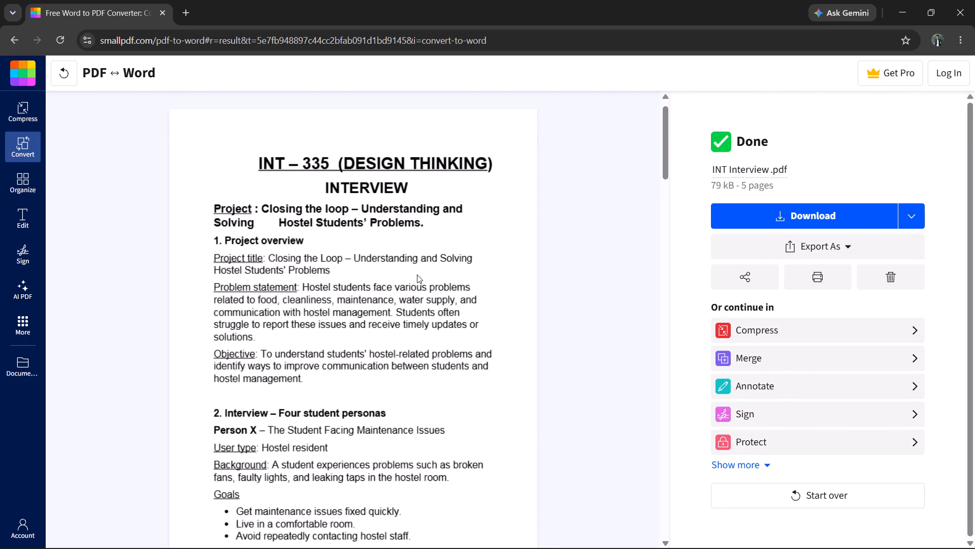
{"action": "scroll", "coordinate": [417, 274], "scroll_direction": "down", "scroll_amount": 3}
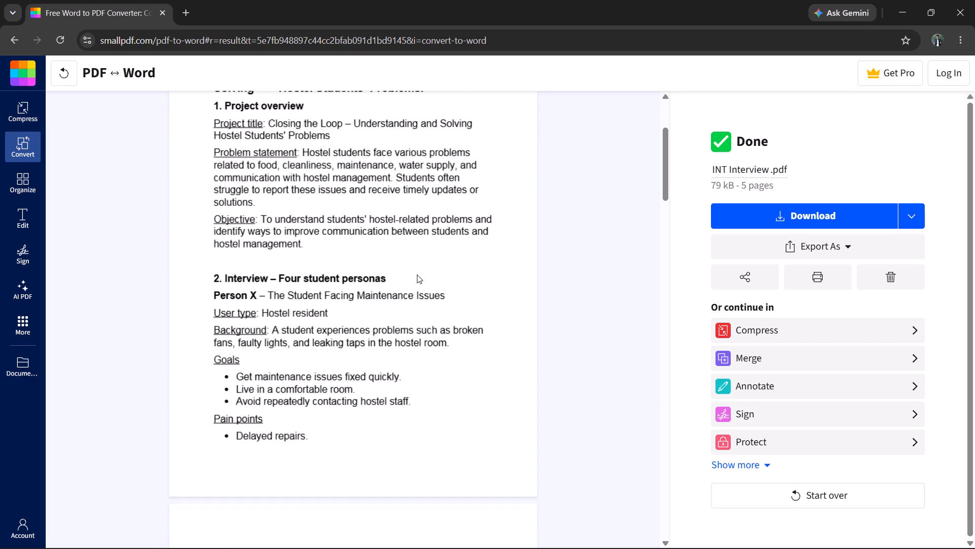
{"action": "scroll", "coordinate": [417, 274], "scroll_direction": "down", "scroll_amount": 3}
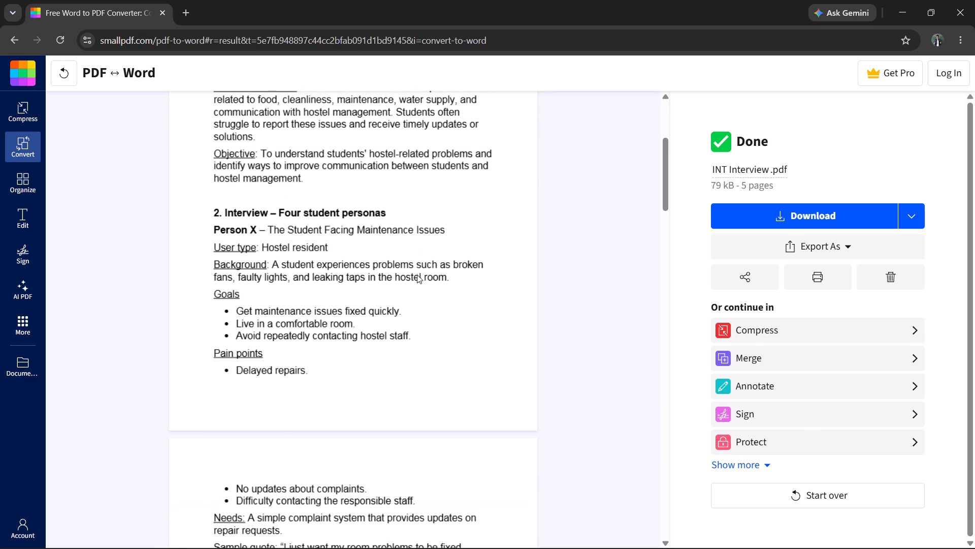
{"action": "scroll", "coordinate": [417, 274], "scroll_direction": "down", "scroll_amount": 3}
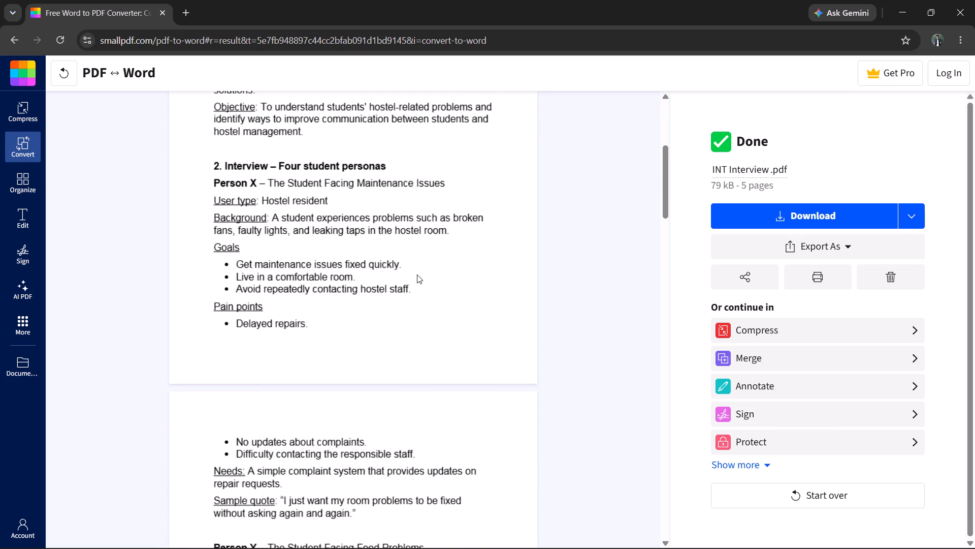
{"action": "scroll", "coordinate": [417, 274], "scroll_direction": "down", "scroll_amount": 6}
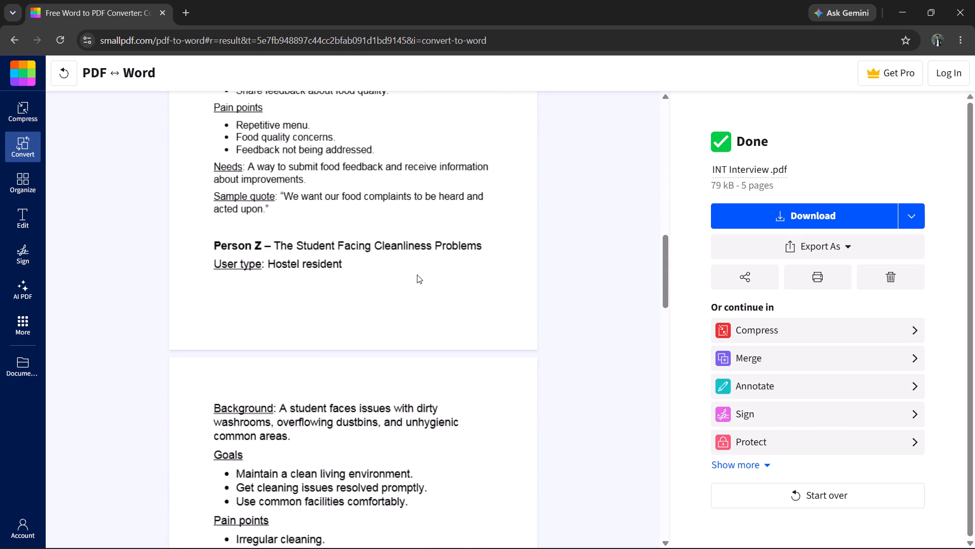
{"action": "scroll", "coordinate": [417, 274], "scroll_direction": "down", "scroll_amount": 3}
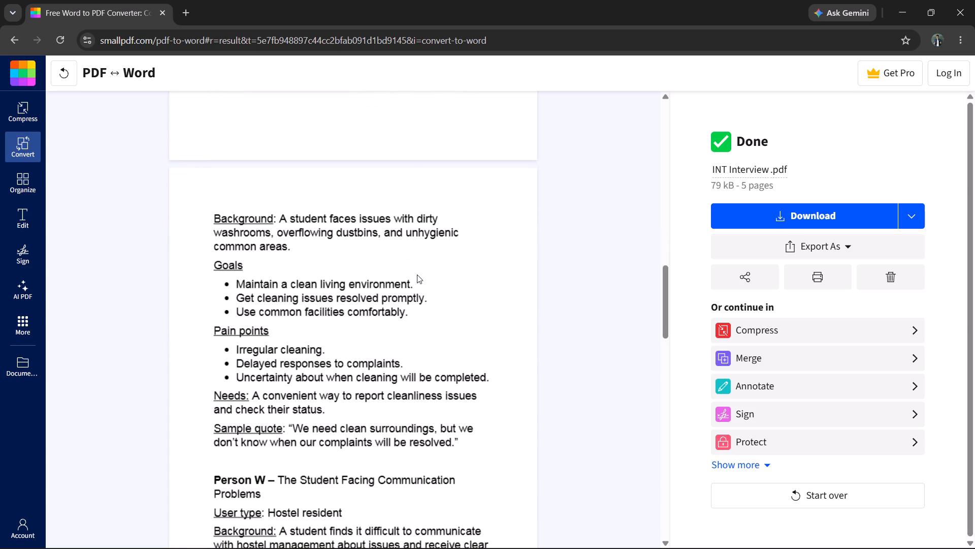
{"action": "scroll", "coordinate": [417, 274], "scroll_direction": "down", "scroll_amount": 3}
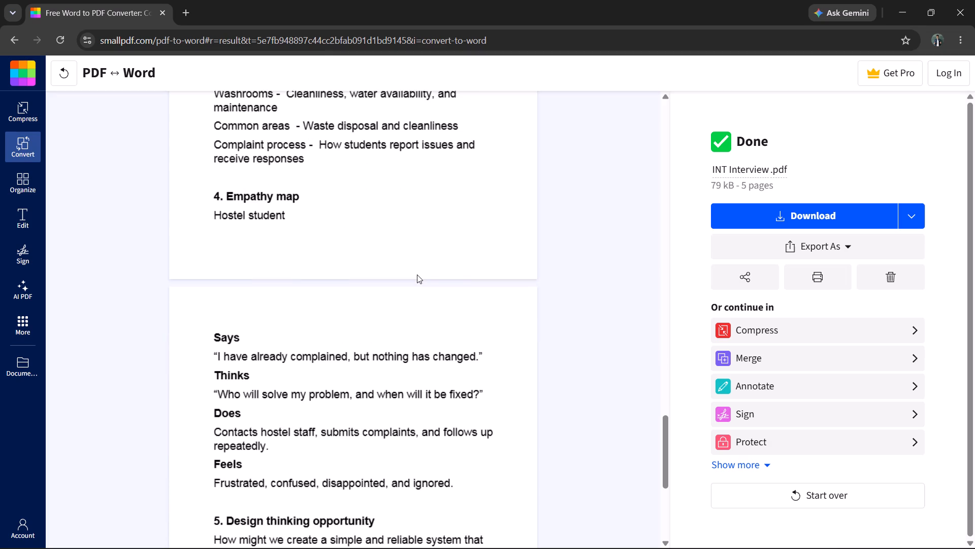
{"action": "scroll", "coordinate": [417, 274], "scroll_direction": "down", "scroll_amount": 8}
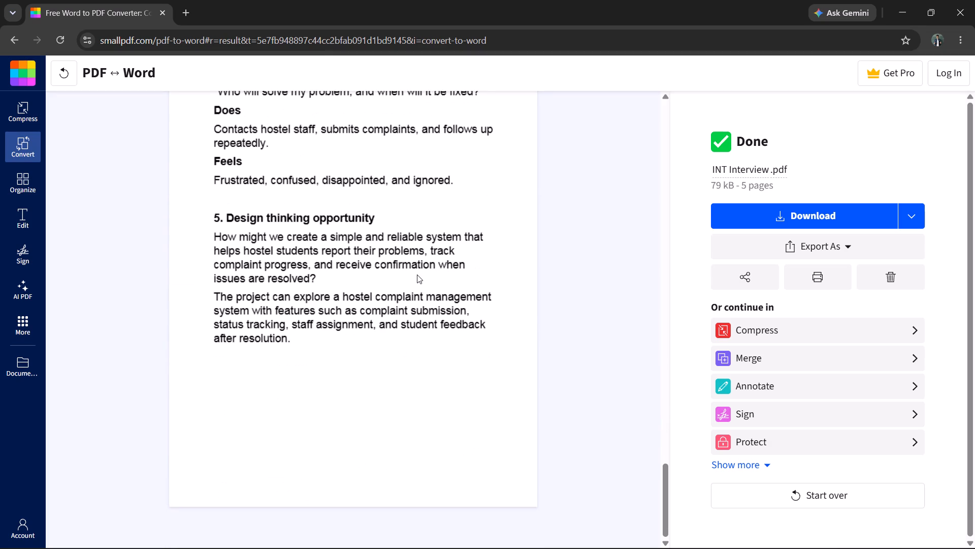
{"action": "scroll", "coordinate": [417, 274], "scroll_direction": "up", "scroll_amount": 16}
{"action": "scroll", "coordinate": [417, 274], "scroll_direction": "up", "scroll_amount": 8}
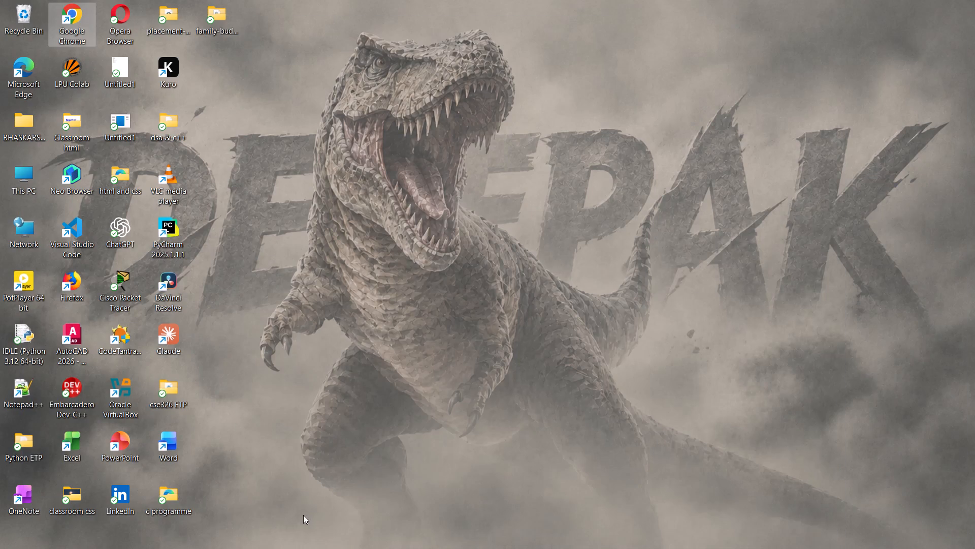
Switch back to Word and reopen the recent INT Interview document.
{"action": "left_click", "coordinate": [264, 532]}
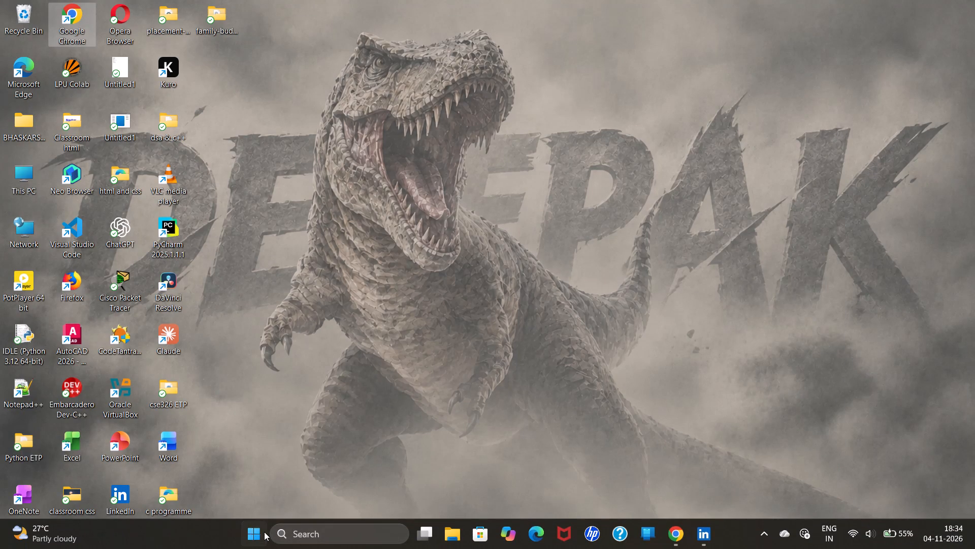
{"action": "left_click", "coordinate": [344, 143]}
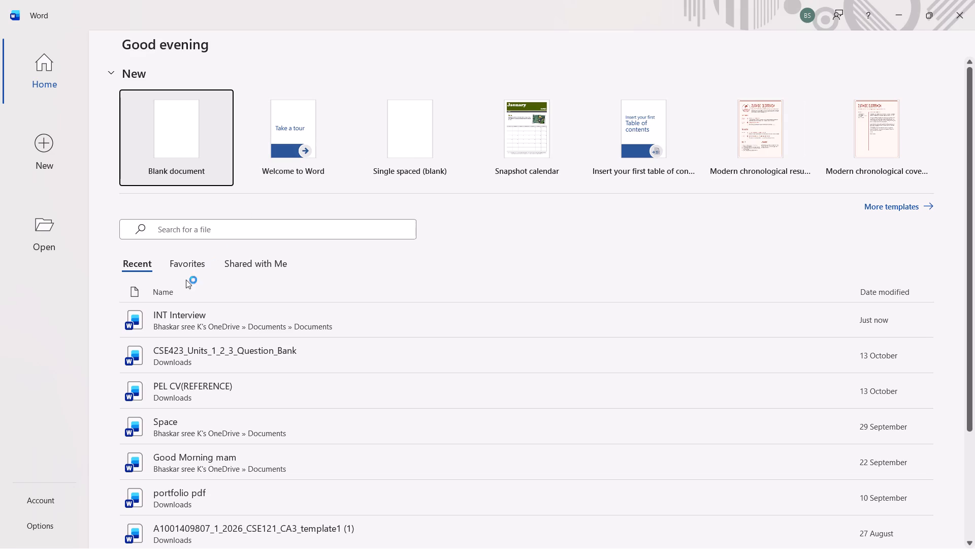
{"action": "double_click", "coordinate": [180, 308]}
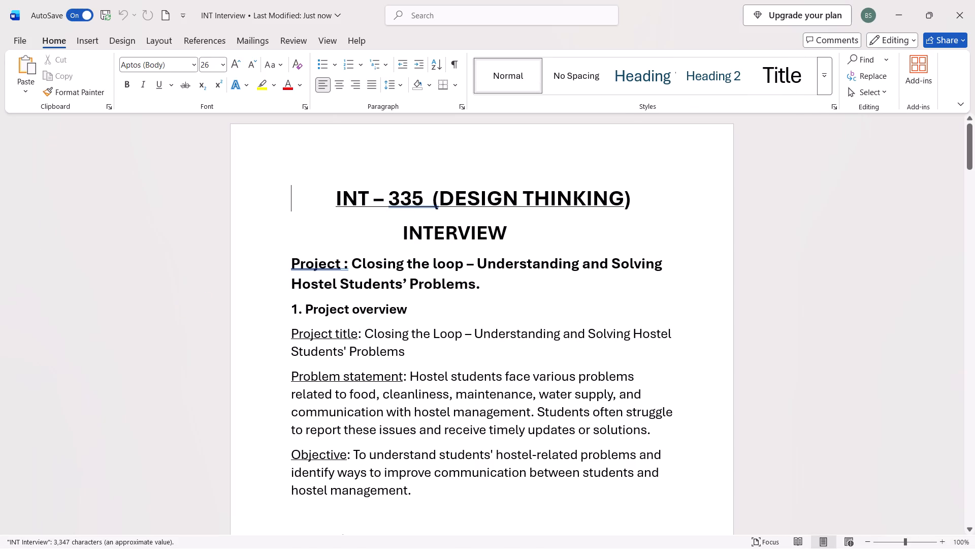
Compare the title and heading alignment in the converted PDF in Chrome with the Word document.
{"action": "left_click", "coordinate": [533, 176]}
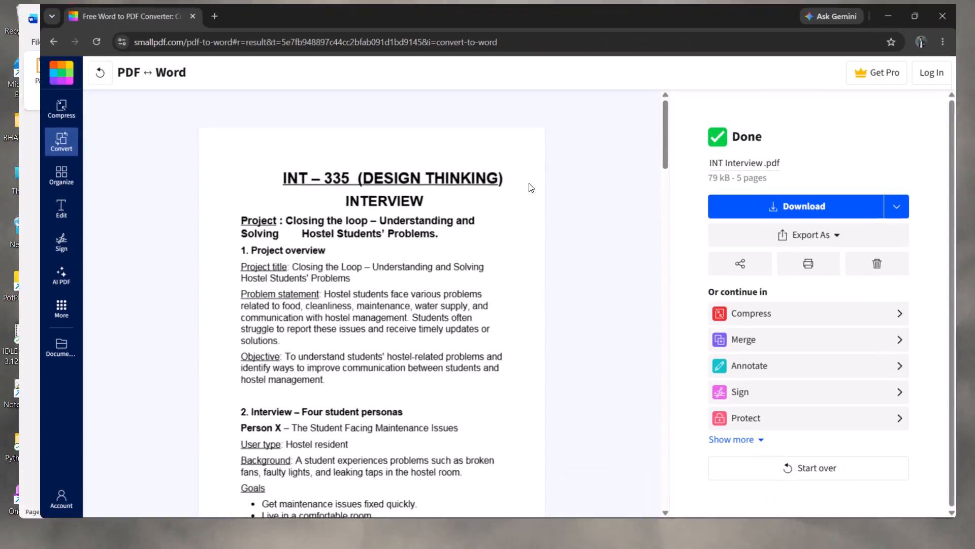
{"action": "left_click", "coordinate": [568, 188]}
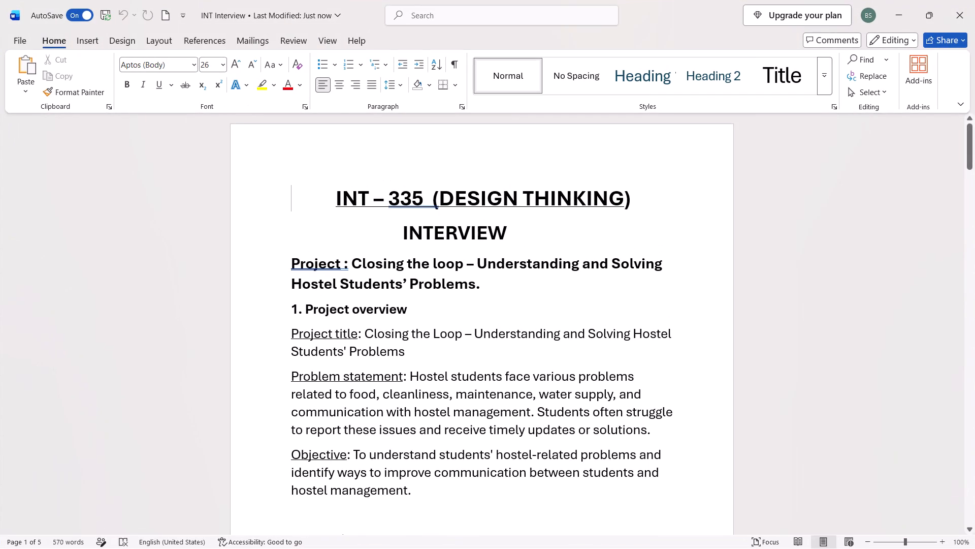
Break the bold Project heading before "Solving" and indent the new line so it starts beneath "Closing".
{"action": "left_click", "coordinate": [608, 266]}
{"action": "key", "text": "Return"}
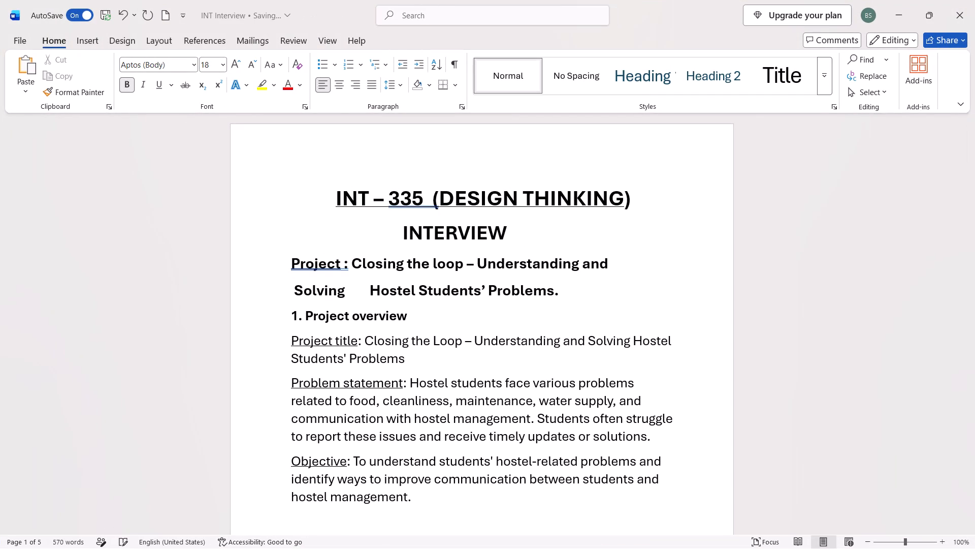
{"action": "key", "text": "space"}
{"action": "key", "text": "space"}
{"action": "key", "text": "space"}
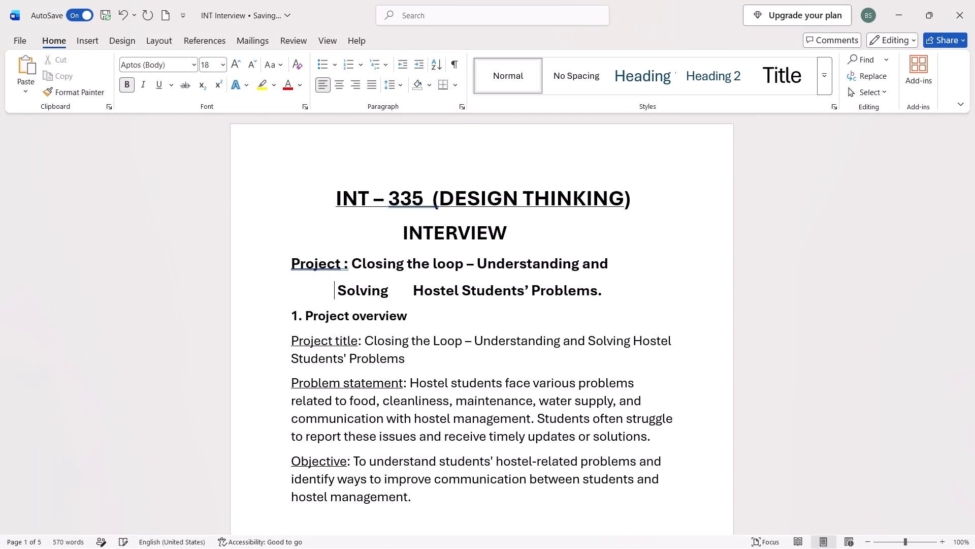
{"action": "key", "text": "space"}
{"action": "key", "text": "space"}
{"action": "key", "text": "space"}
{"action": "key", "text": "space"}
{"action": "key", "text": "space"}
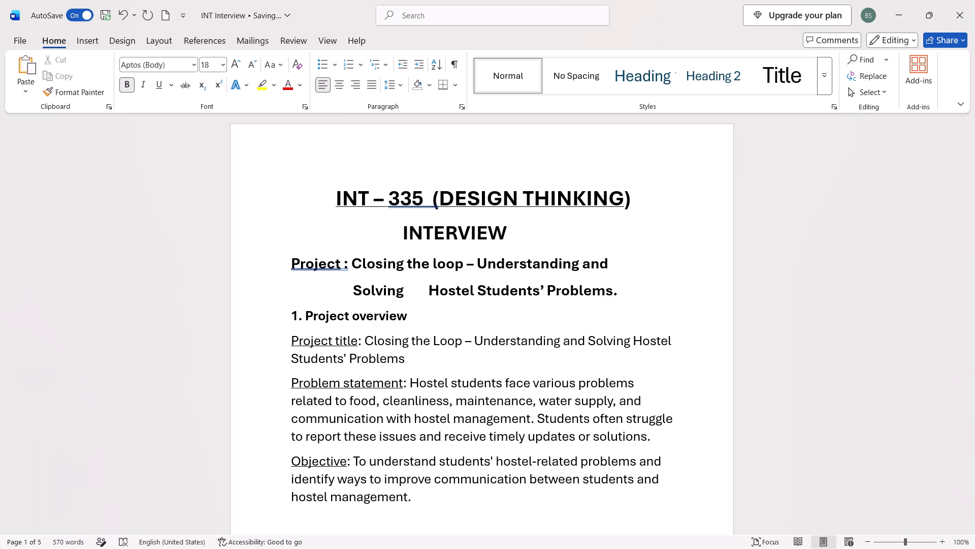
Reduce the wide gap between "Solving" and "Hostel" in the Project heading to a single space.
{"action": "left_click", "coordinate": [429, 295]}
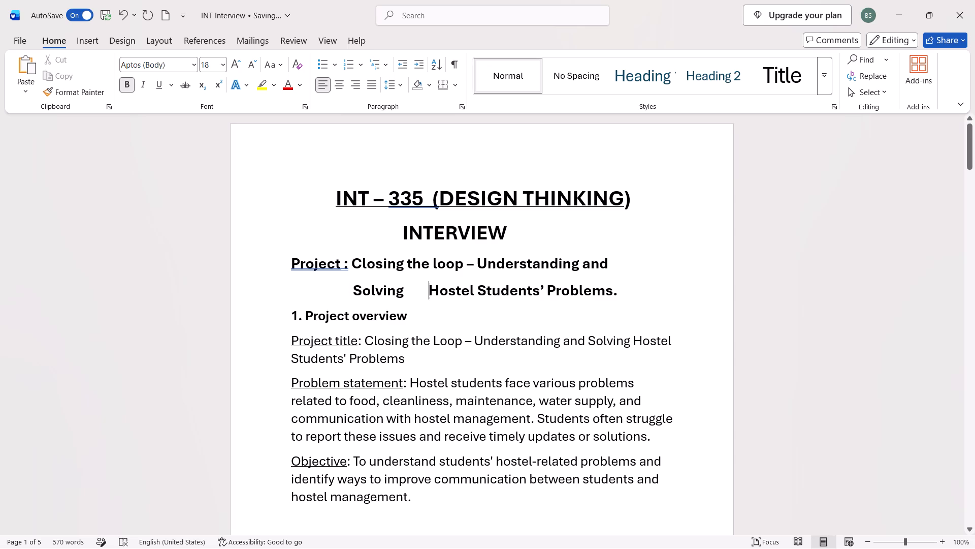
{"action": "key", "text": "BackSpace"}
{"action": "key", "text": "BackSpace"}
{"action": "key", "text": "BackSpace"}
{"action": "key", "text": "BackSpace"}
{"action": "key", "text": "BackSpace"}
{"action": "key", "text": "BackSpace"}
{"action": "key", "text": "BackSpace"}
{"action": "key", "text": "BackSpace"}
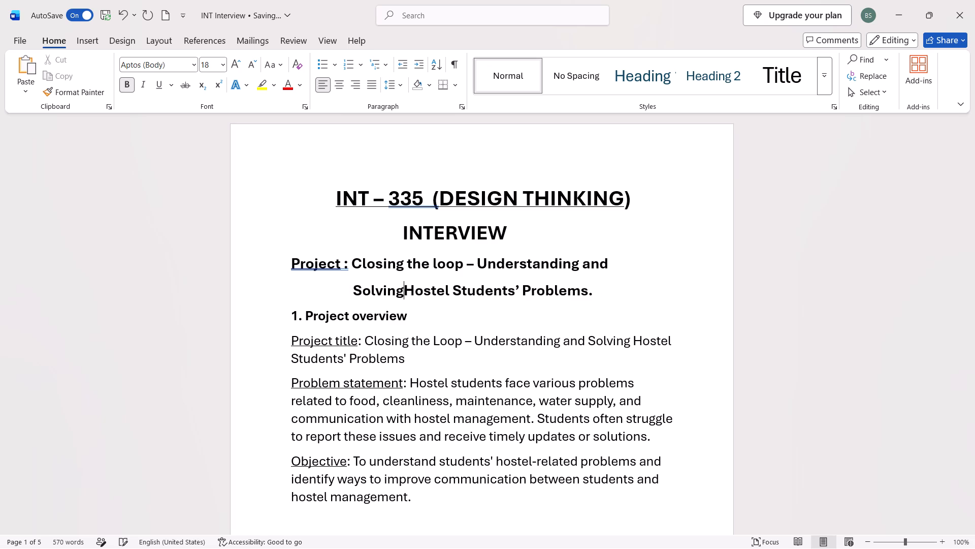
{"action": "key", "text": "space"}
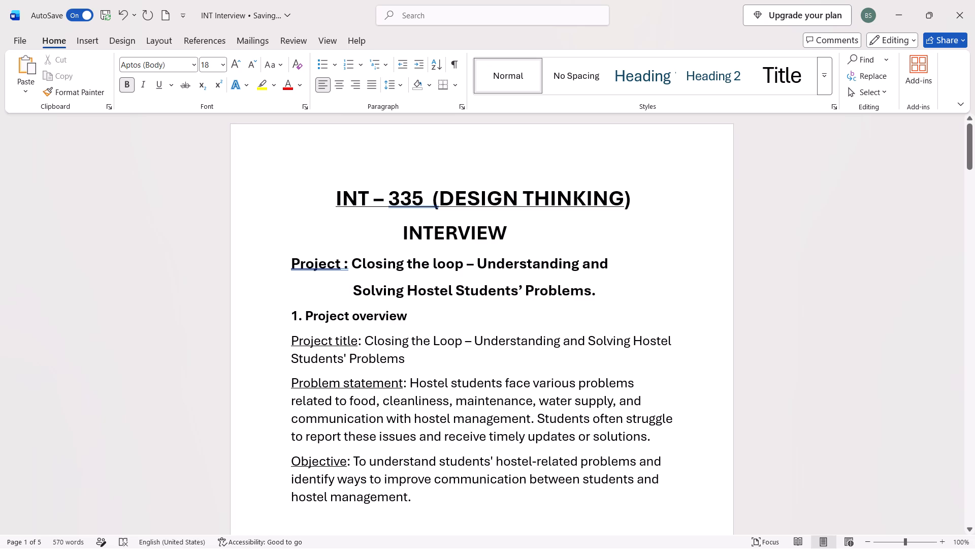
{"action": "left_click", "coordinate": [611, 298]}
Switch to Chrome, return to the Smallpdf Word to PDF converter and convert INT Interview.docx from Documents.
{"action": "left_click", "coordinate": [974, 0]}
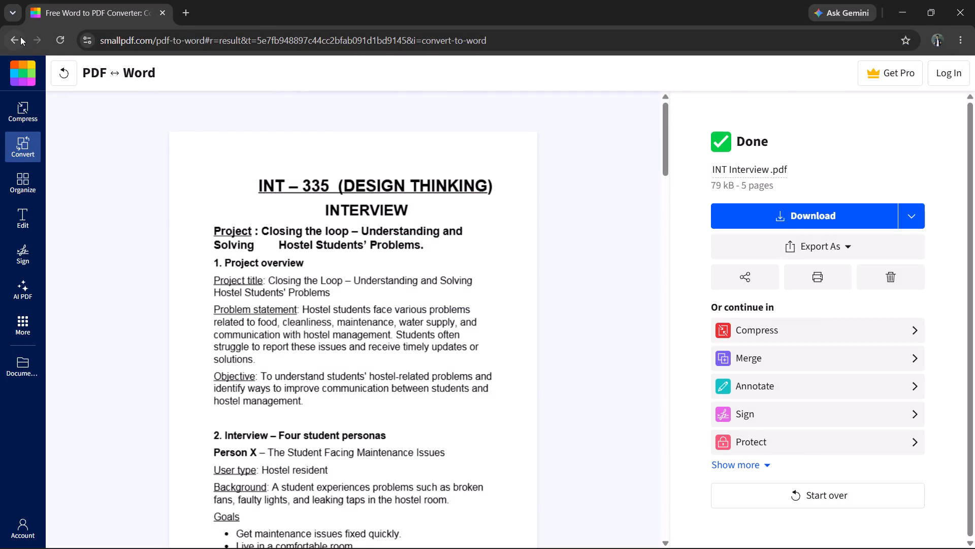
{"action": "left_click", "coordinate": [20, 38]}
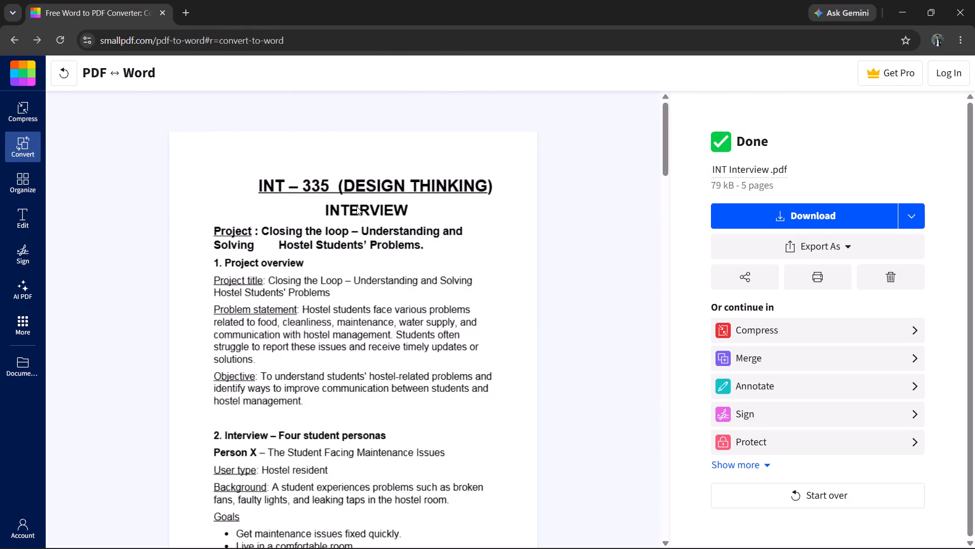
{"action": "left_click", "coordinate": [12, 38]}
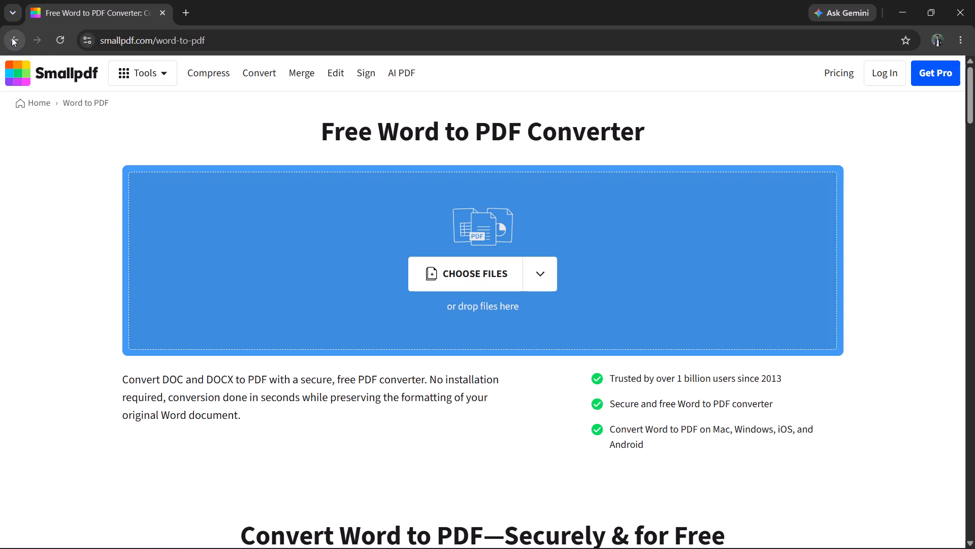
{"action": "left_click", "coordinate": [417, 267]}
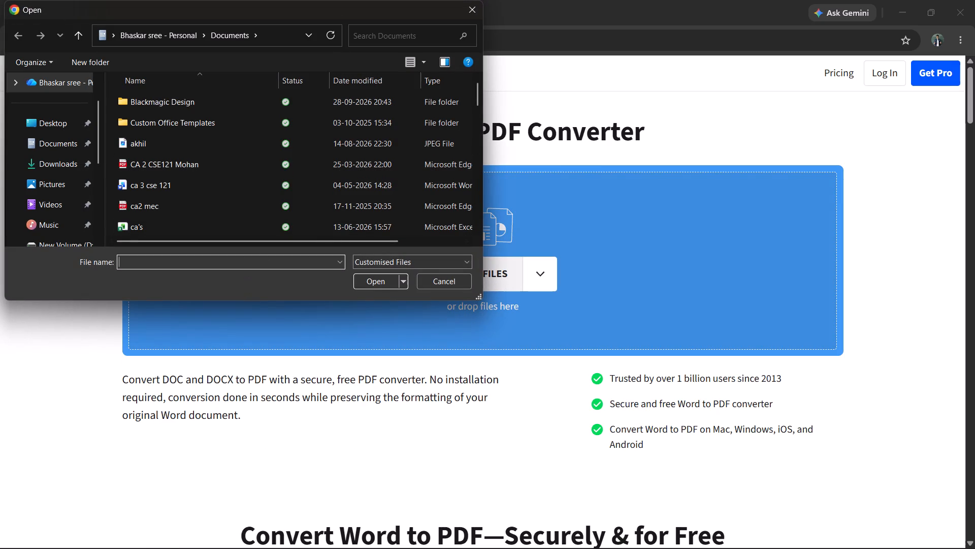
{"action": "left_click", "coordinate": [242, 260]}
{"action": "type", "text": "int"}
{"action": "key", "text": "space"}
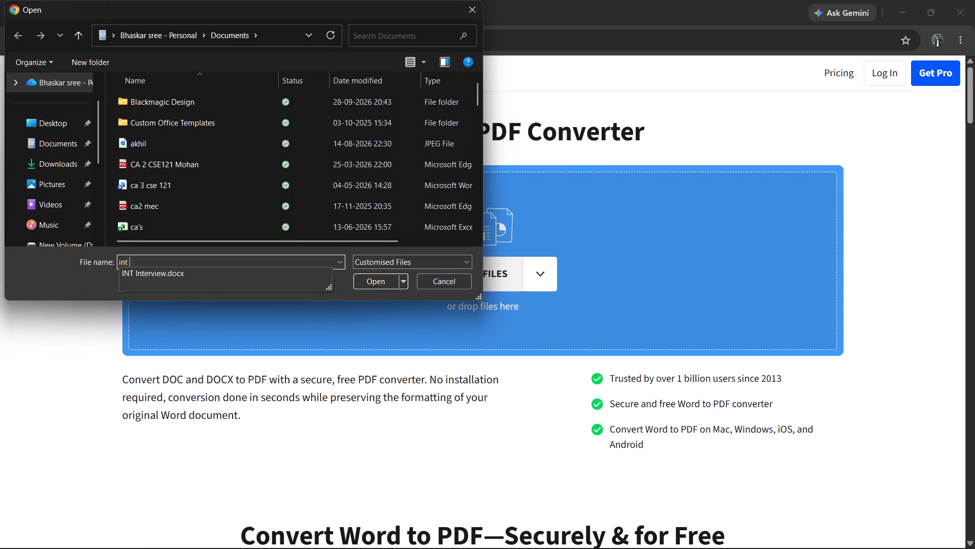
{"action": "left_click", "coordinate": [201, 286]}
{"action": "left_click", "coordinate": [198, 278]}
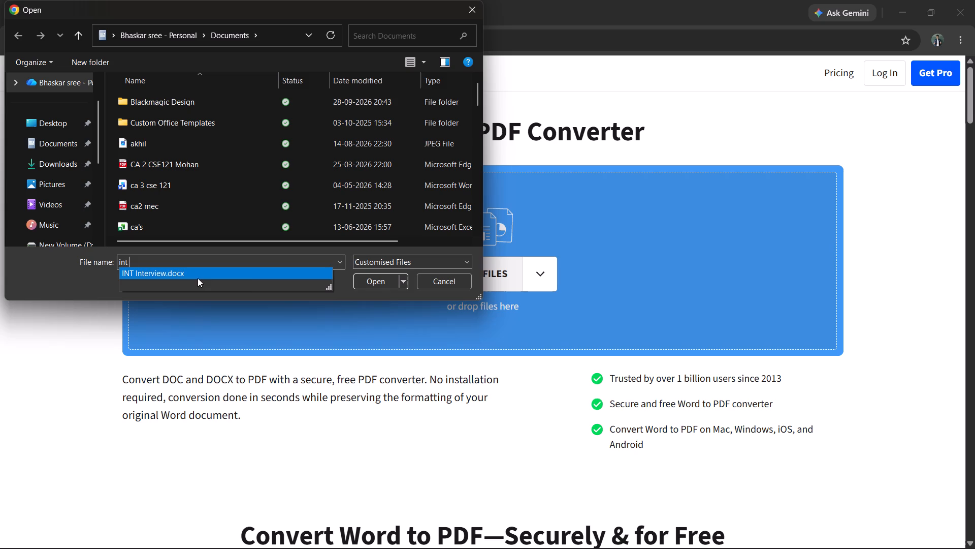
{"action": "left_click", "coordinate": [381, 281]}
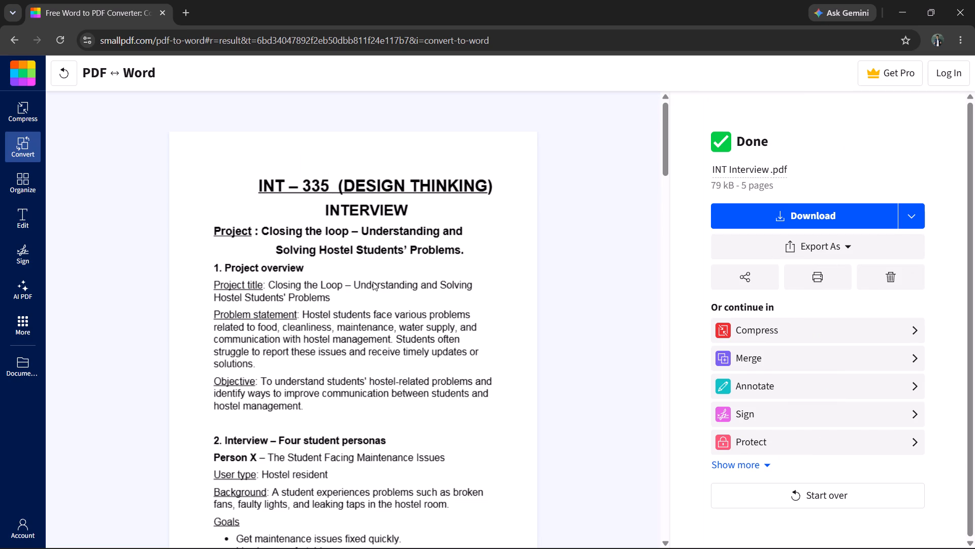
Examine the new PDF preview from the title page through the persona, observation notes and empathy map sections.
{"action": "scroll", "coordinate": [373, 282], "scroll_direction": "down", "scroll_amount": 5}
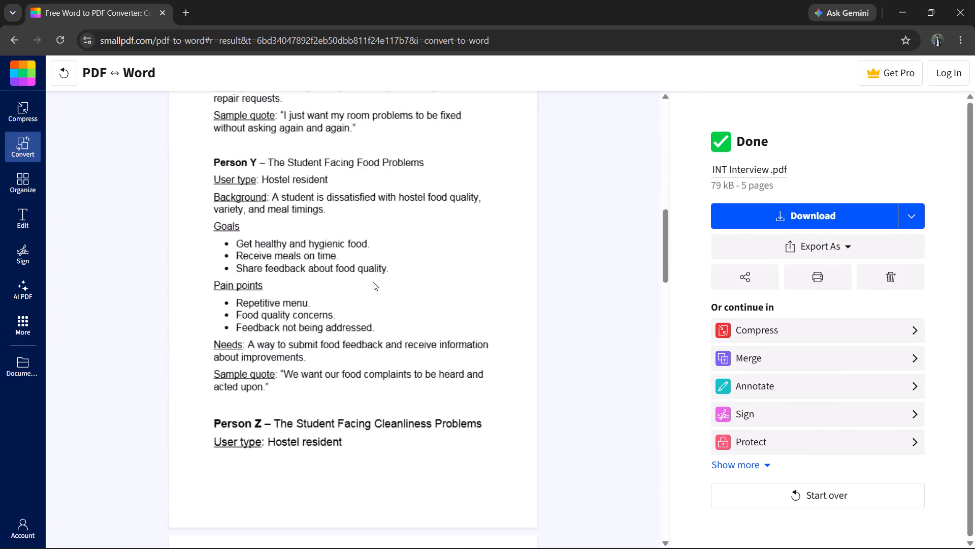
{"action": "scroll", "coordinate": [373, 282], "scroll_direction": "down", "scroll_amount": 5}
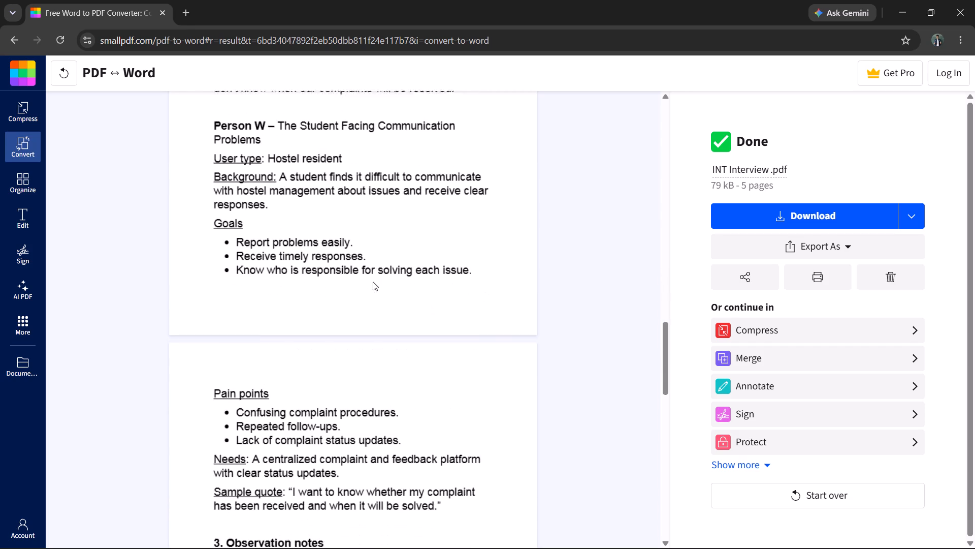
{"action": "scroll", "coordinate": [373, 282], "scroll_direction": "down", "scroll_amount": 4}
{"action": "scroll", "coordinate": [373, 282], "scroll_direction": "up", "scroll_amount": 3}
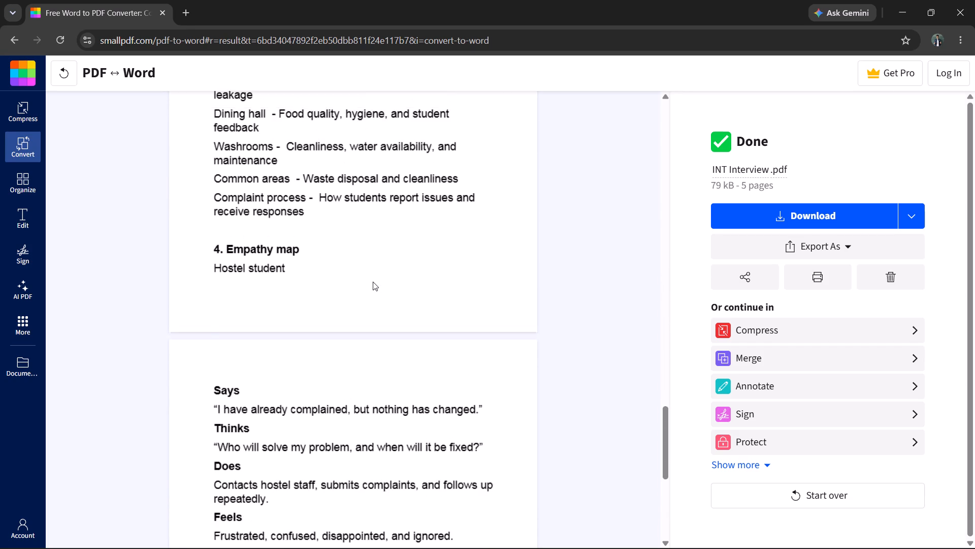
{"action": "scroll", "coordinate": [373, 282], "scroll_direction": "up", "scroll_amount": 6}
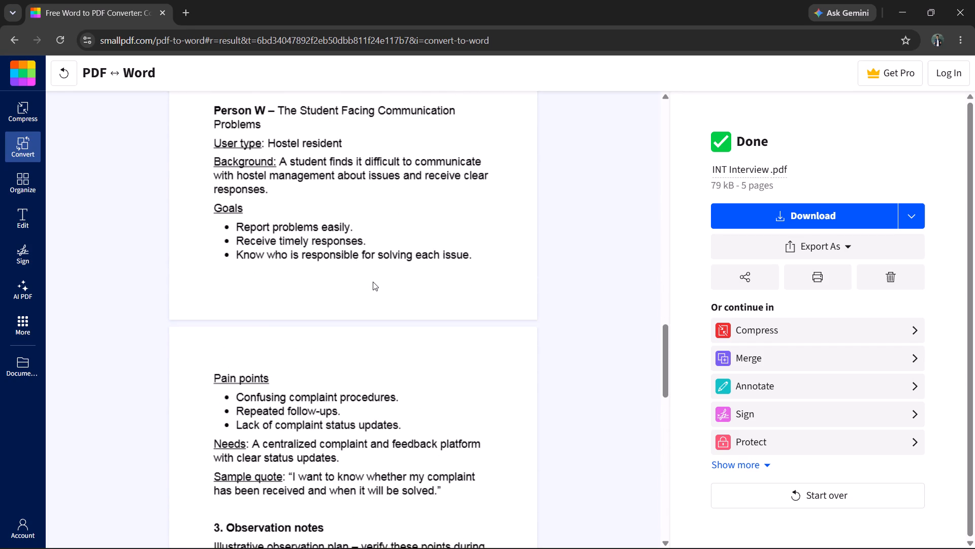
{"action": "scroll", "coordinate": [373, 282], "scroll_direction": "up", "scroll_amount": 6}
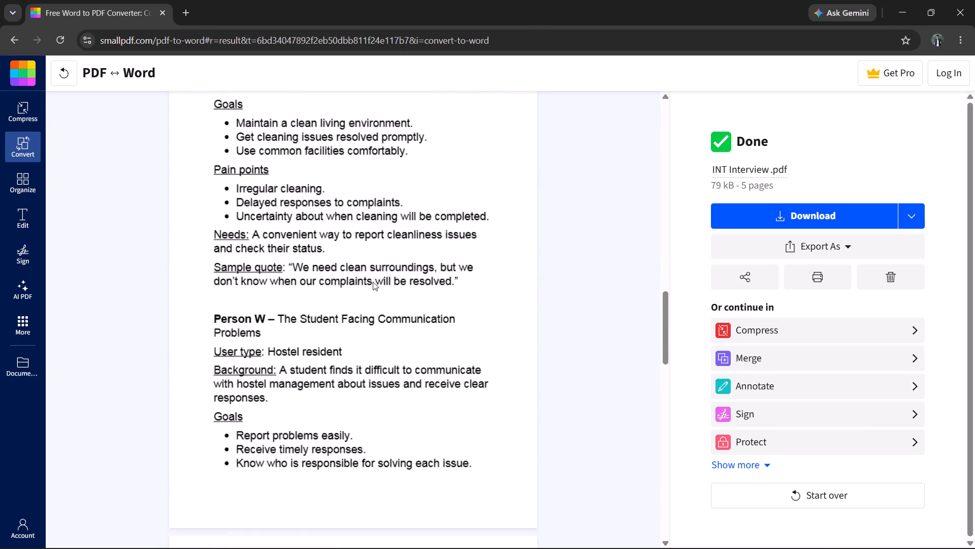
{"action": "scroll", "coordinate": [373, 282], "scroll_direction": "down", "scroll_amount": 3}
{"action": "scroll", "coordinate": [373, 282], "scroll_direction": "right", "scroll_amount": 7}
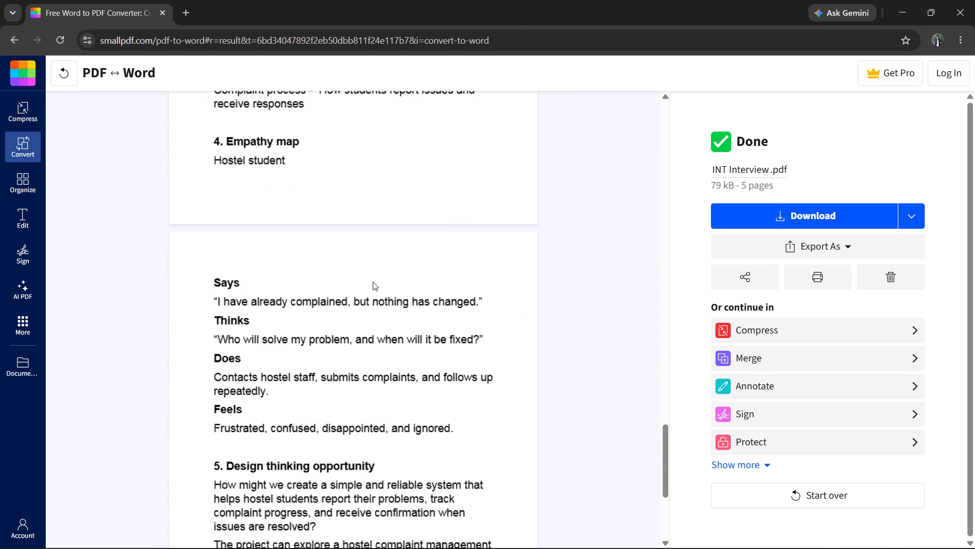
{"action": "scroll", "coordinate": [373, 282], "scroll_direction": "right", "scroll_amount": 8}
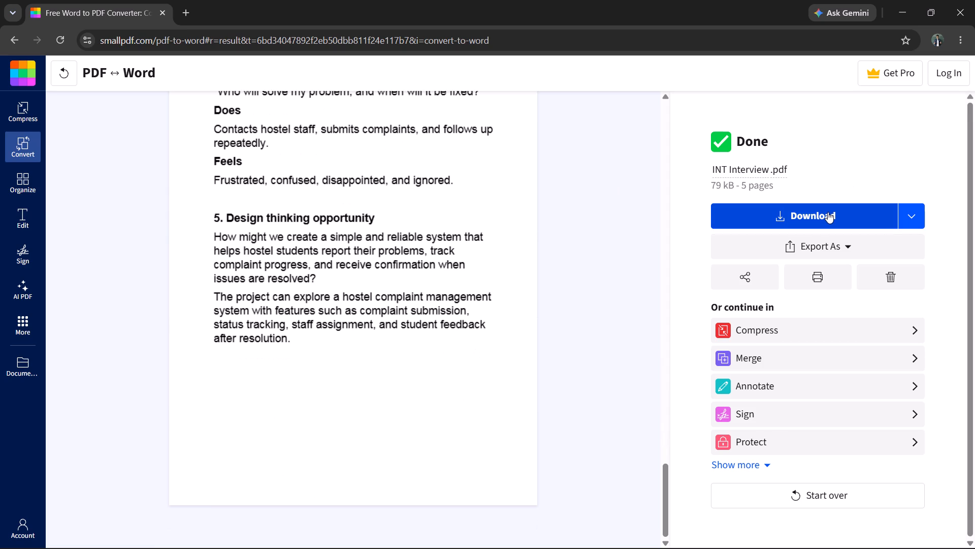
Download the converted INT Interview PDF.
{"action": "left_click", "coordinate": [828, 212]}
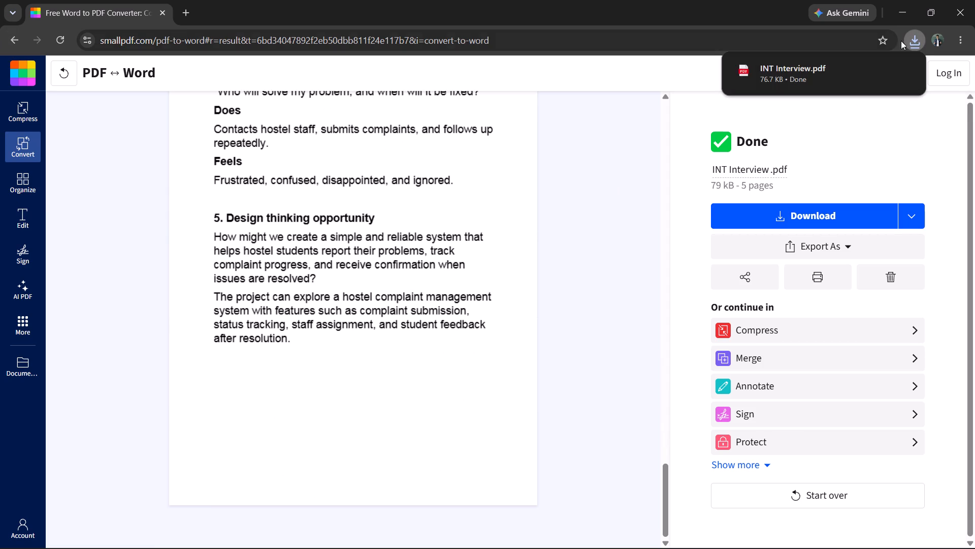
Open the downloaded INT Interview PDF for viewing.
{"action": "left_click", "coordinate": [813, 72]}
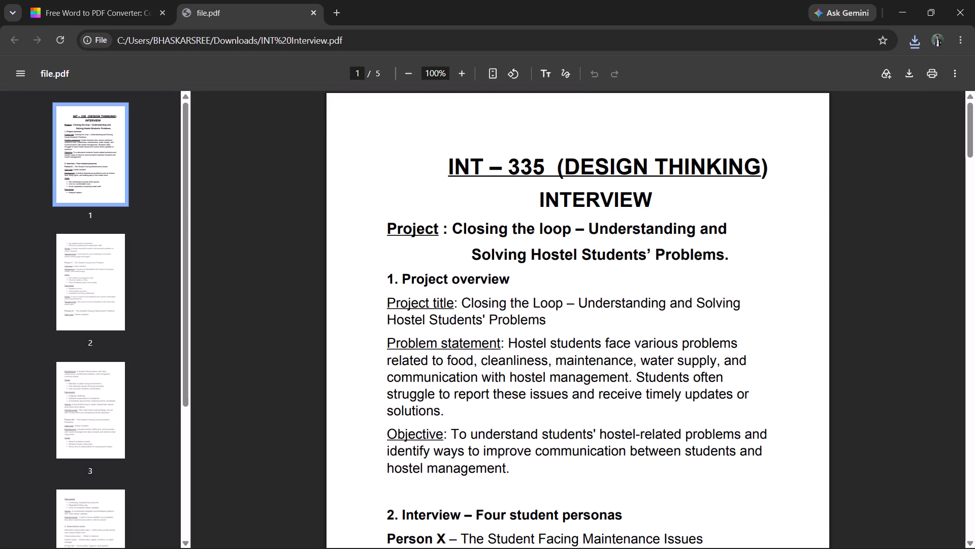
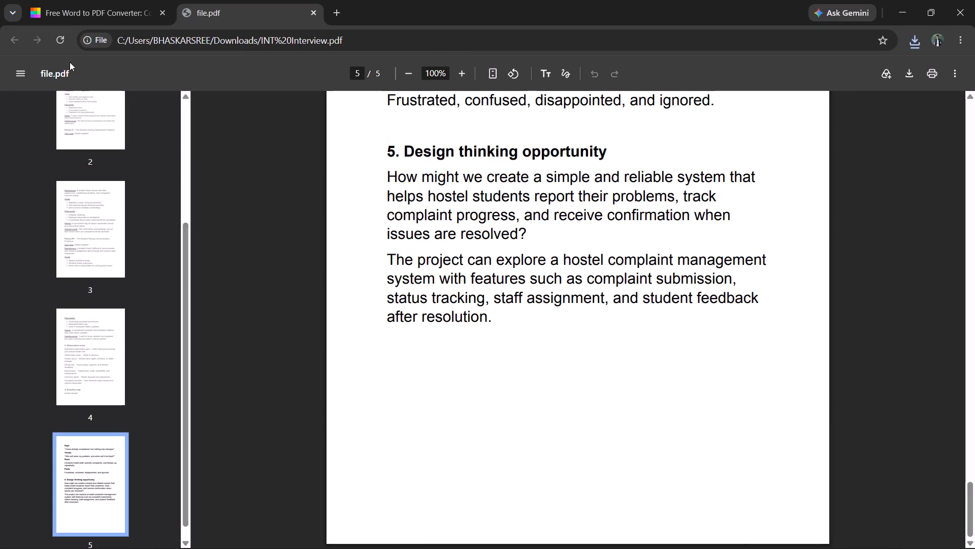
Close the preview of the downloaded INT Interview PDF.
{"action": "left_click", "coordinate": [317, 14]}
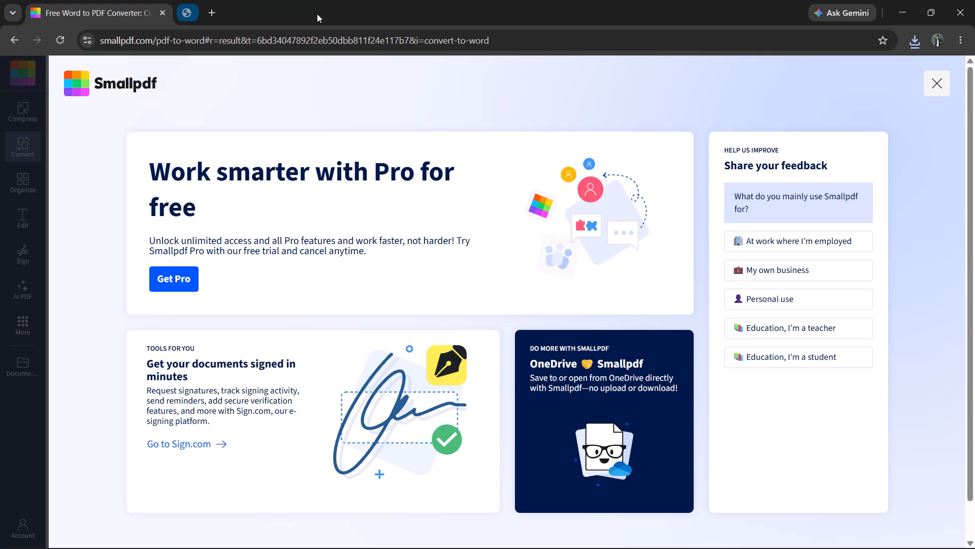
Search Google for whatsapp in a new browser tab.
{"action": "left_click", "coordinate": [183, 10]}
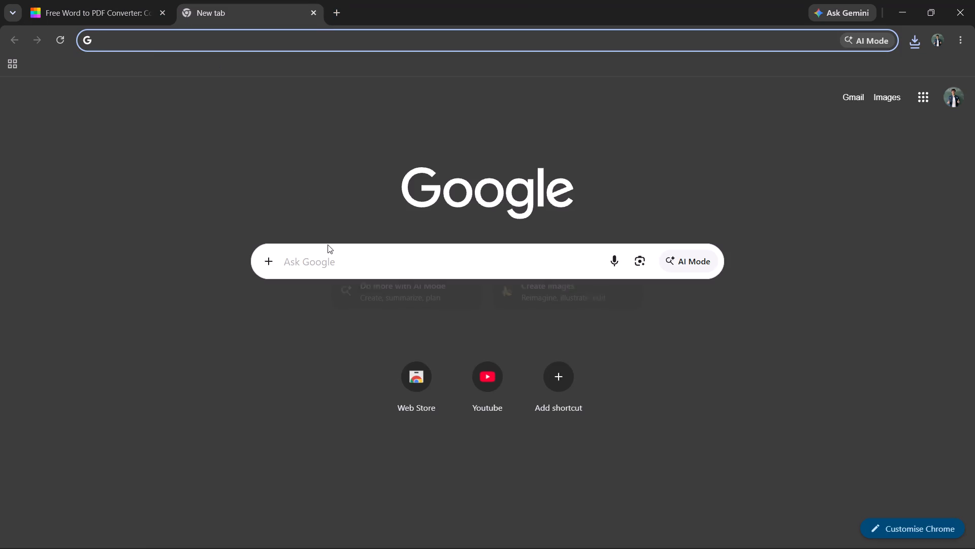
{"action": "left_click", "coordinate": [328, 245]}
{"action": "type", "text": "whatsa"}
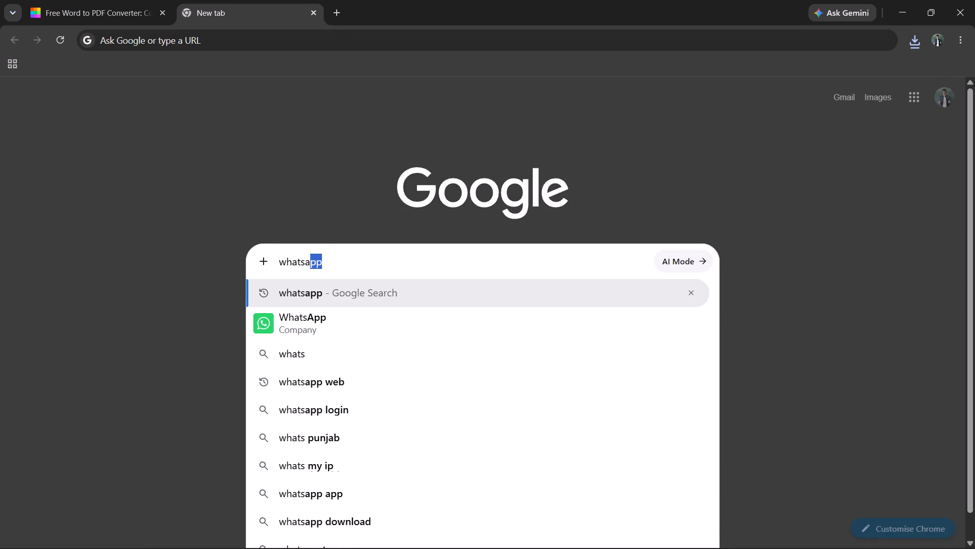
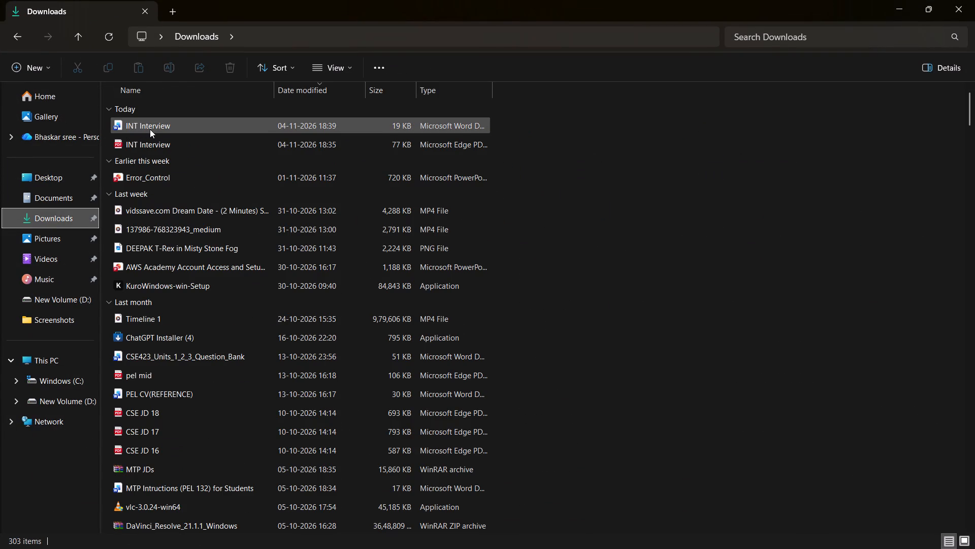
Open the downloaded INT Interview PDF from the Downloads folder.
{"action": "double_click", "coordinate": [155, 150]}
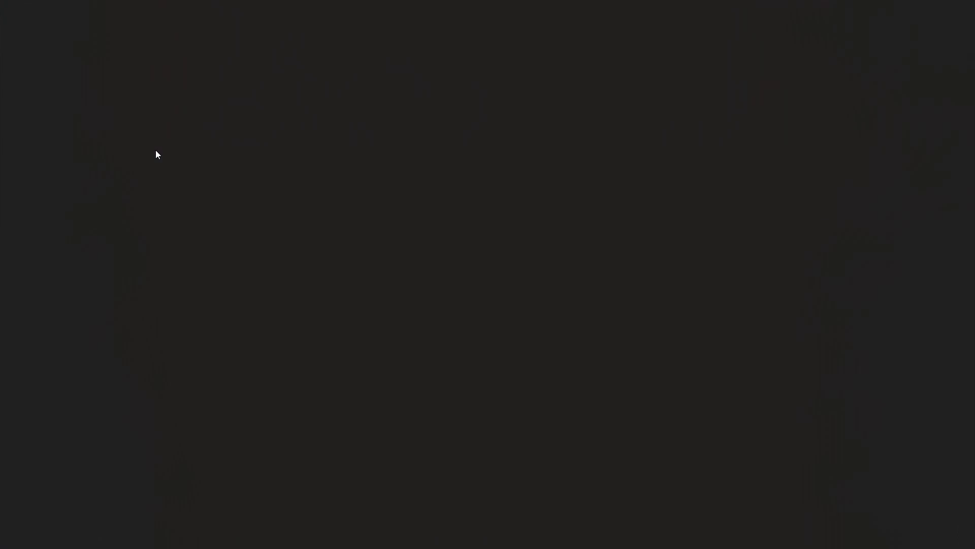
Examine the downloaded INT Interview PDF from the title and project overview through the Person X persona.
{"action": "scroll", "coordinate": [190, 259], "scroll_direction": "down", "scroll_amount": 1}
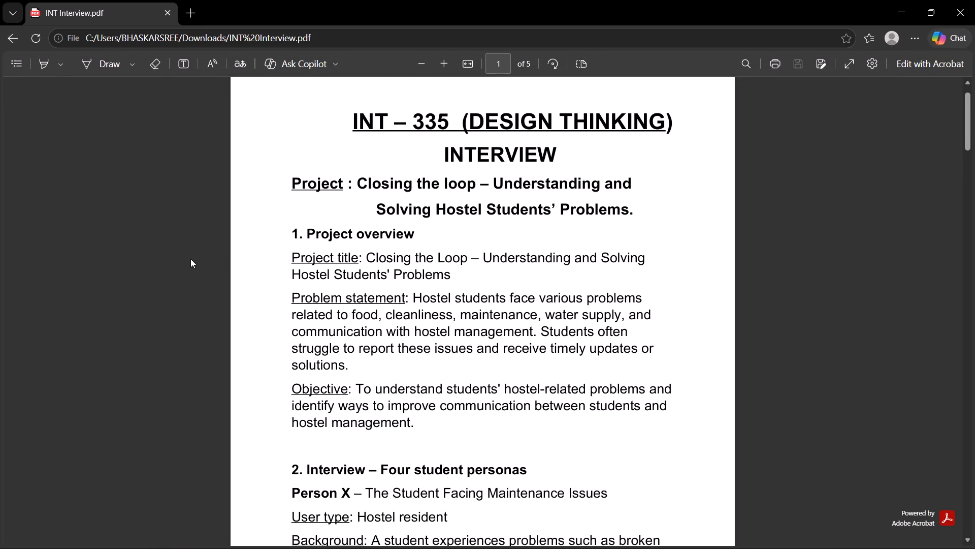
{"action": "scroll", "coordinate": [190, 259], "scroll_direction": "up", "scroll_amount": 1}
{"action": "scroll", "coordinate": [190, 259], "scroll_direction": "down", "scroll_amount": 1}
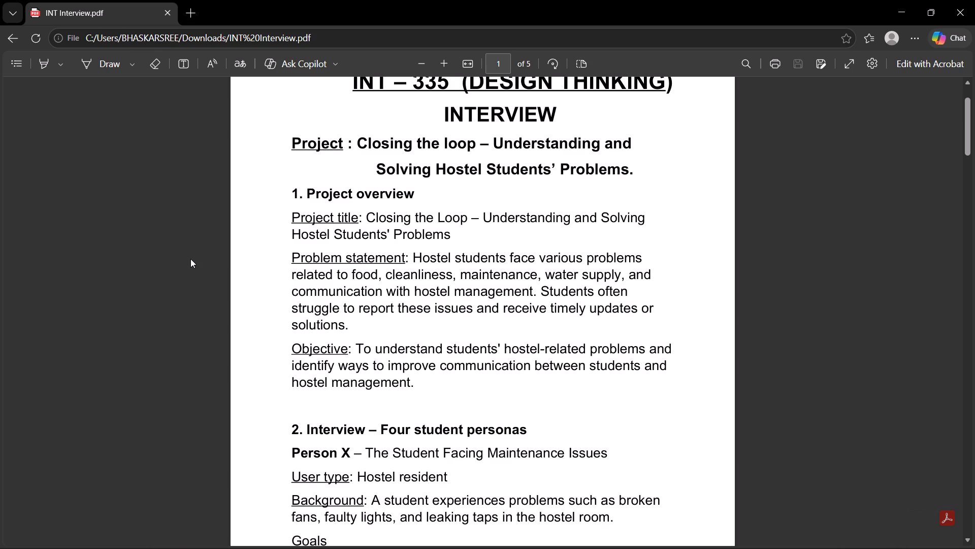
{"action": "scroll", "coordinate": [190, 259], "scroll_direction": "down", "scroll_amount": 1}
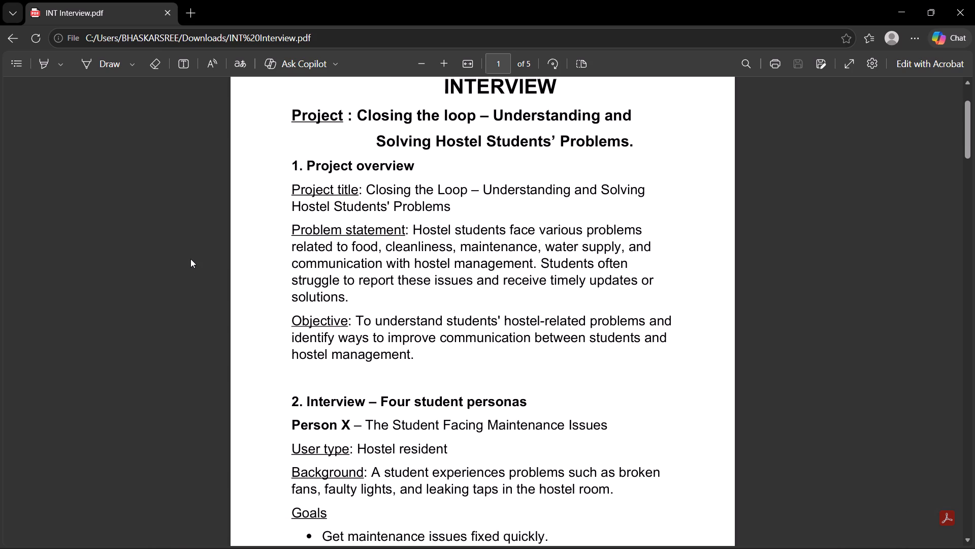
{"action": "scroll", "coordinate": [190, 259], "scroll_direction": "down", "scroll_amount": 2}
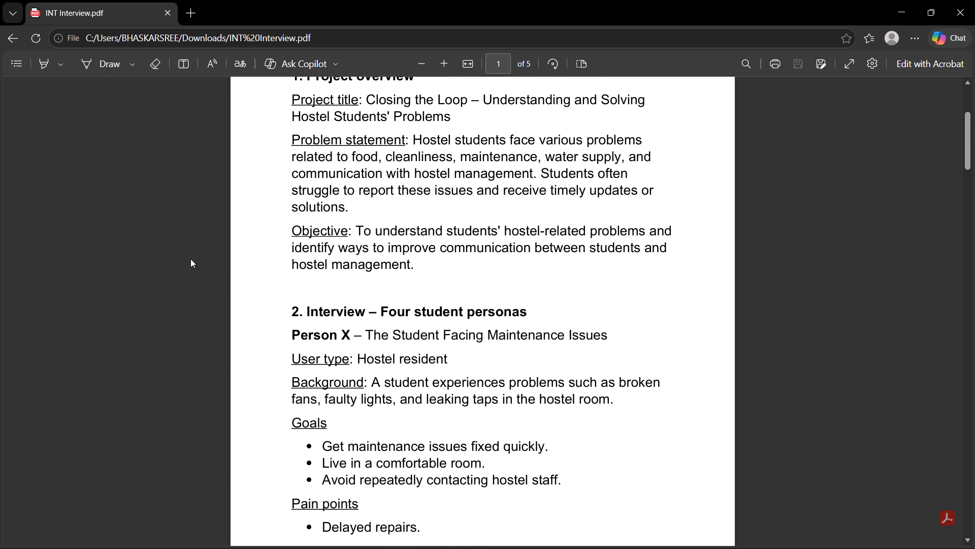
{"action": "scroll", "coordinate": [190, 259], "scroll_direction": "down", "scroll_amount": 2}
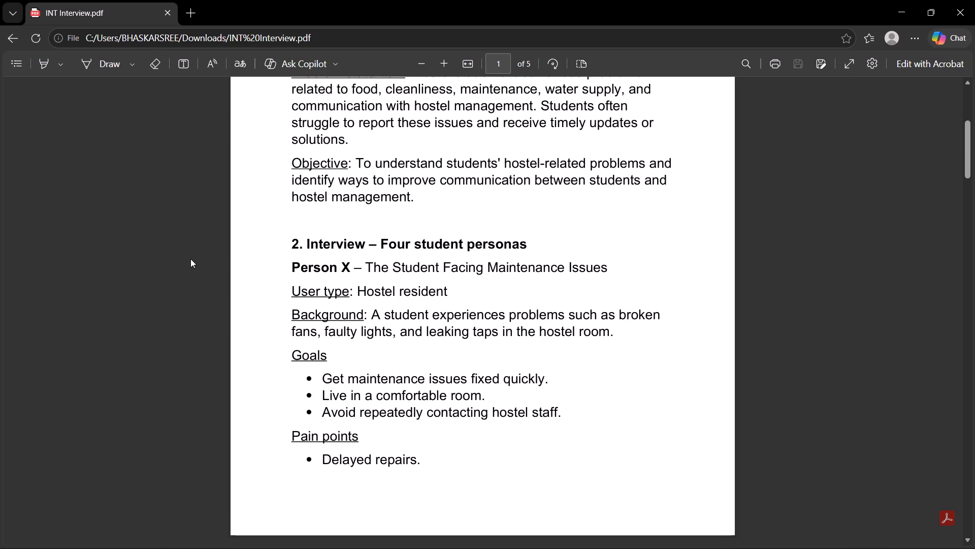
{"action": "scroll", "coordinate": [190, 259], "scroll_direction": "down", "scroll_amount": 1}
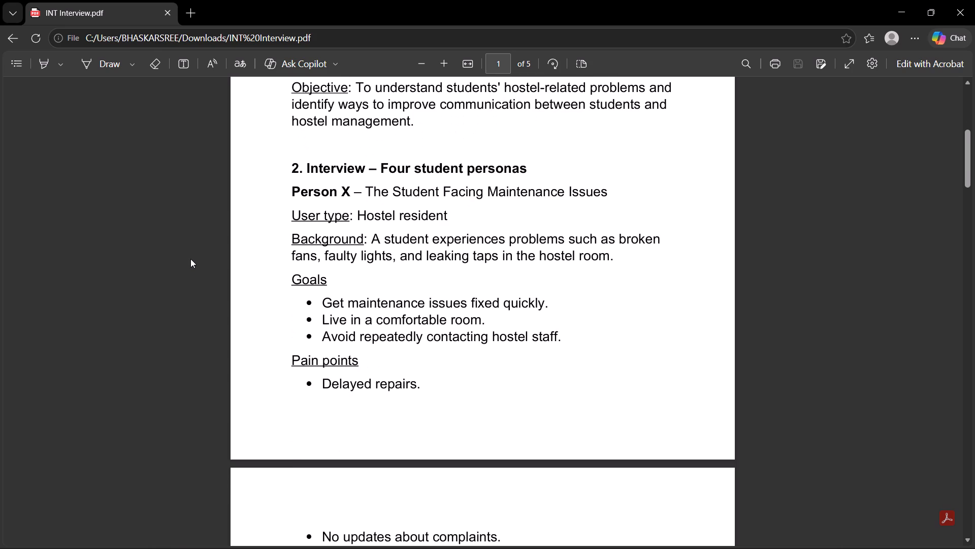
{"action": "scroll", "coordinate": [190, 259], "scroll_direction": "down", "scroll_amount": 2}
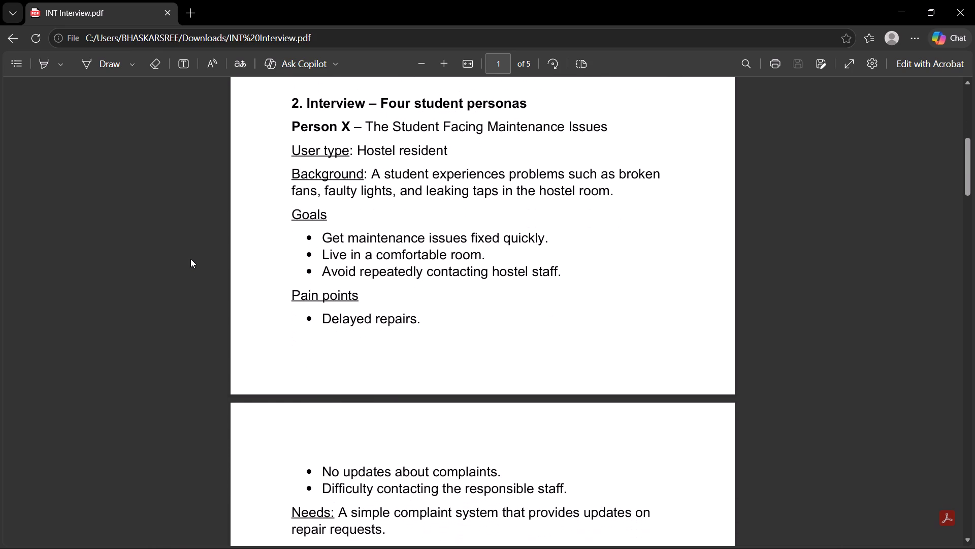
{"action": "scroll", "coordinate": [190, 259], "scroll_direction": "down", "scroll_amount": 4}
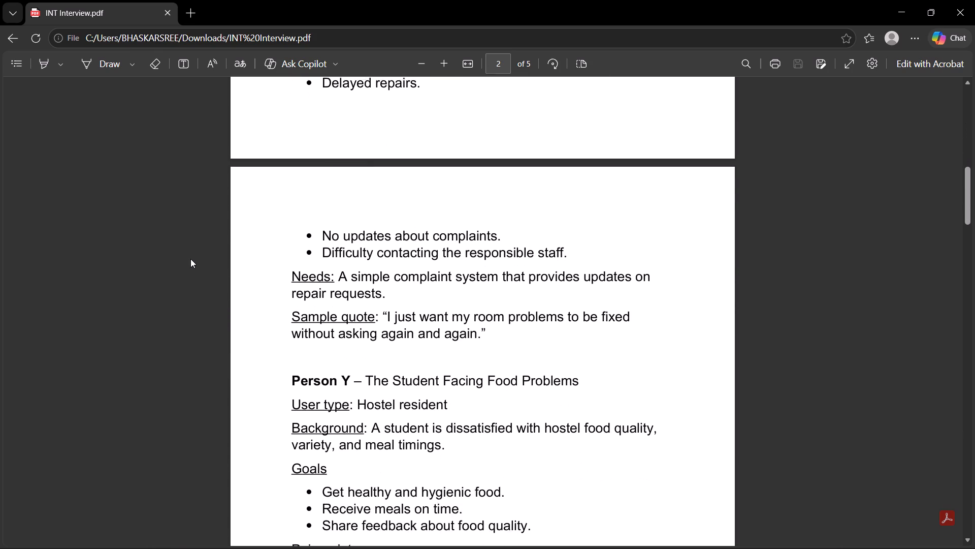
Examine the downloaded PDF's layout from the Person Y persona through Person Z, Person W and observation notes to the empathy map.
{"action": "scroll", "coordinate": [190, 259], "scroll_direction": "down", "scroll_amount": 3}
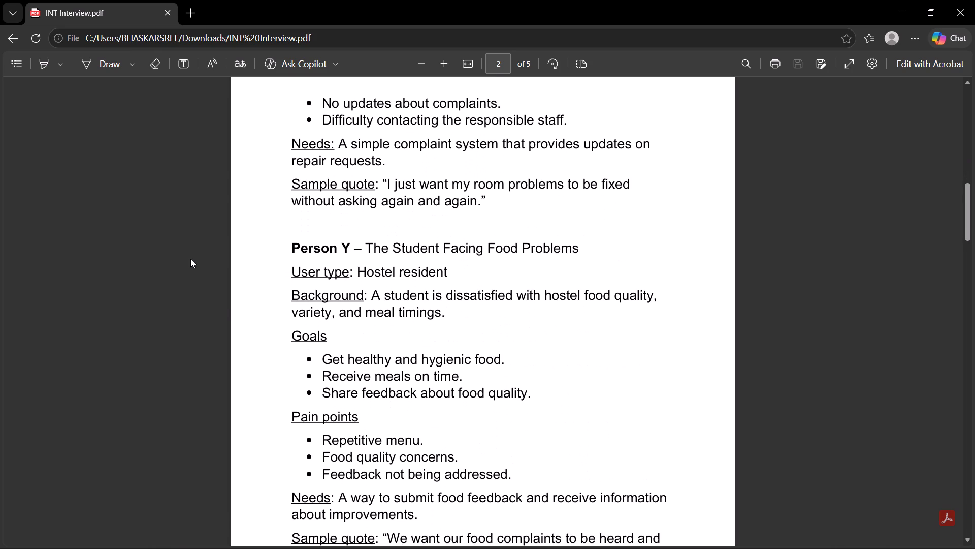
{"action": "scroll", "coordinate": [190, 259], "scroll_direction": "down", "scroll_amount": 3}
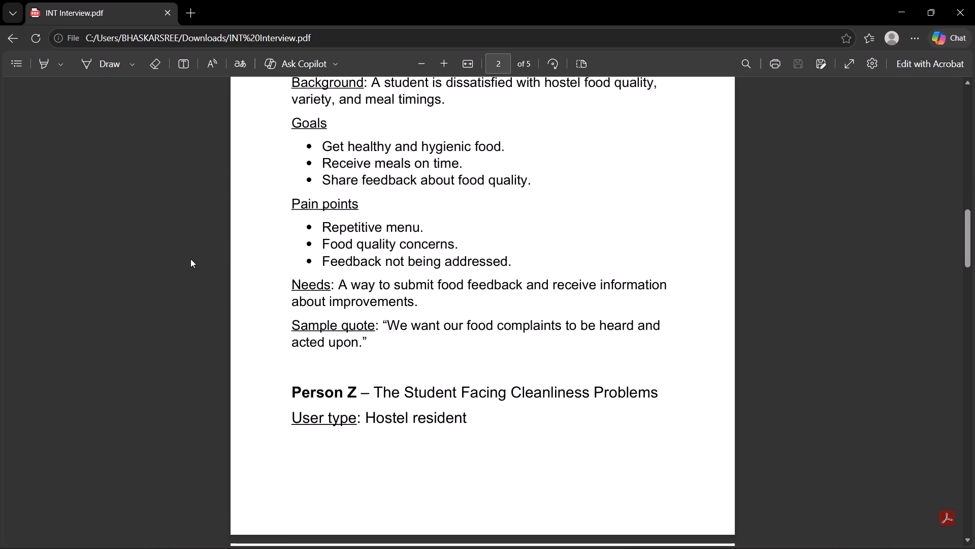
{"action": "scroll", "coordinate": [190, 259], "scroll_direction": "down", "scroll_amount": 4}
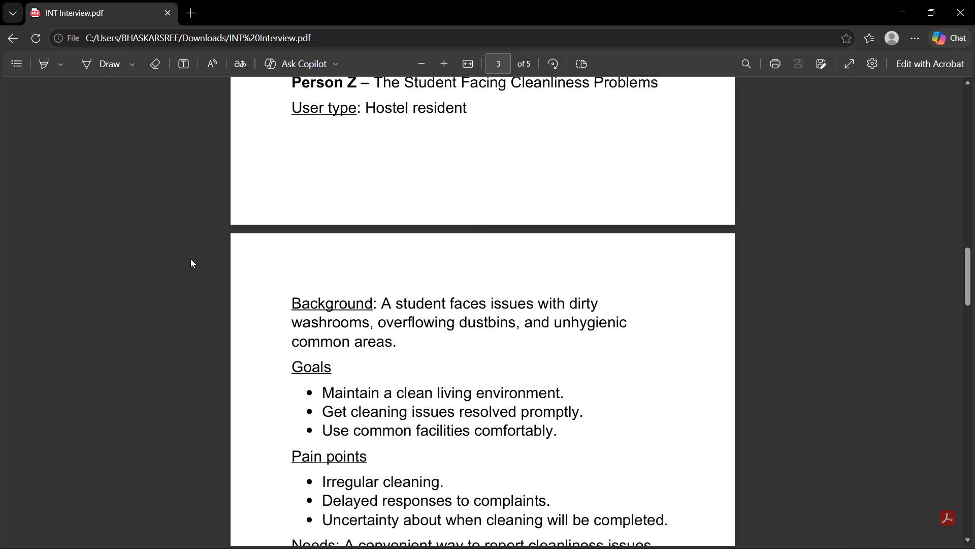
{"action": "scroll", "coordinate": [190, 259], "scroll_direction": "down", "scroll_amount": 4}
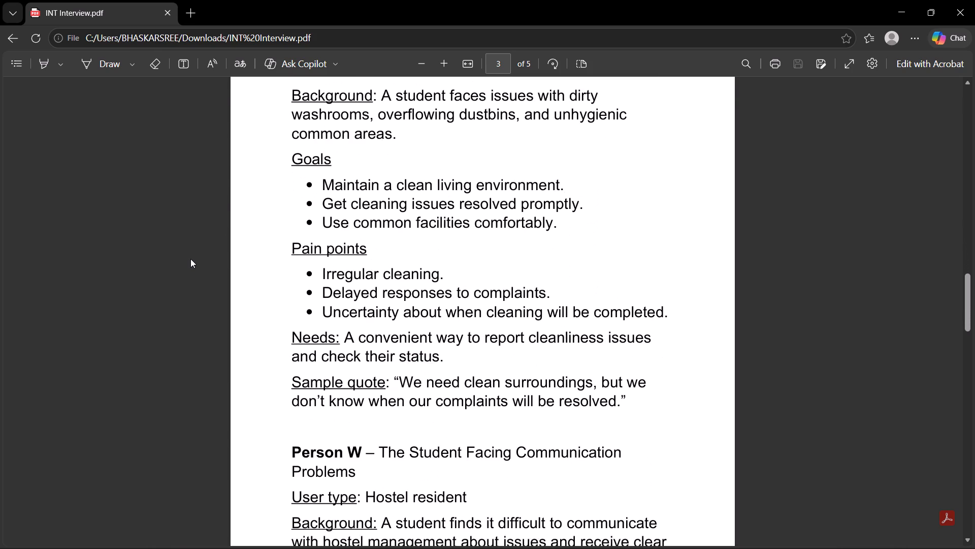
{"action": "scroll", "coordinate": [190, 259], "scroll_direction": "down", "scroll_amount": 2}
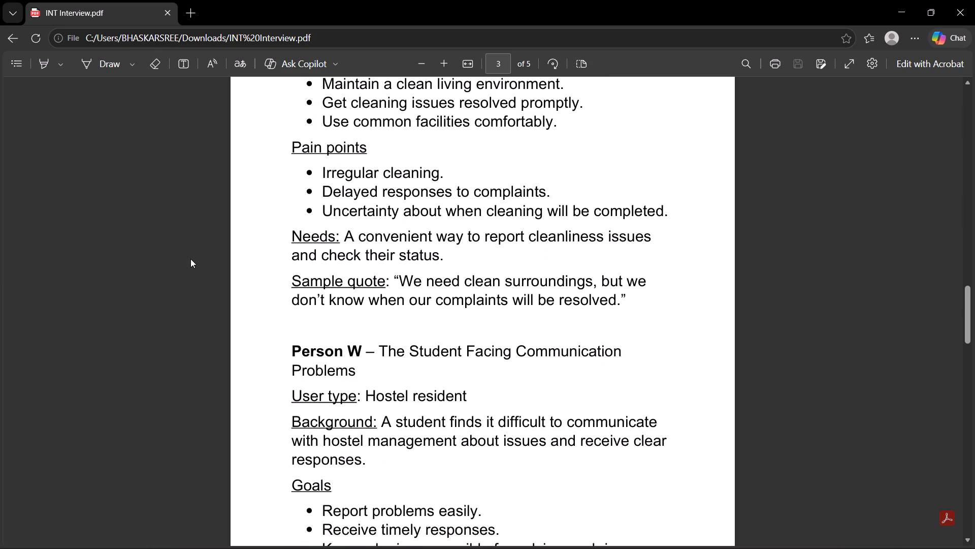
{"action": "scroll", "coordinate": [190, 259], "scroll_direction": "down", "scroll_amount": 1}
{"action": "scroll", "coordinate": [190, 259], "scroll_direction": "up", "scroll_amount": 5}
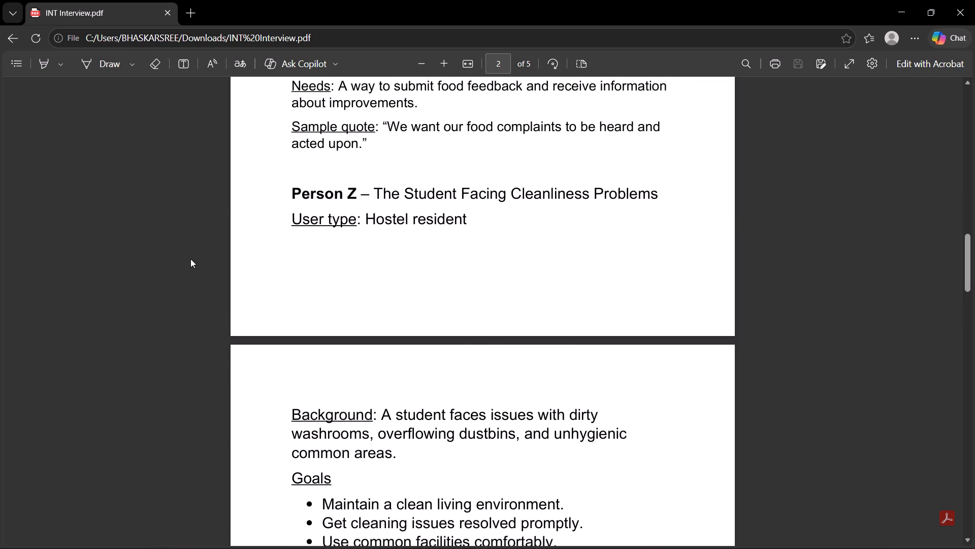
{"action": "scroll", "coordinate": [190, 259], "scroll_direction": "down", "scroll_amount": 7}
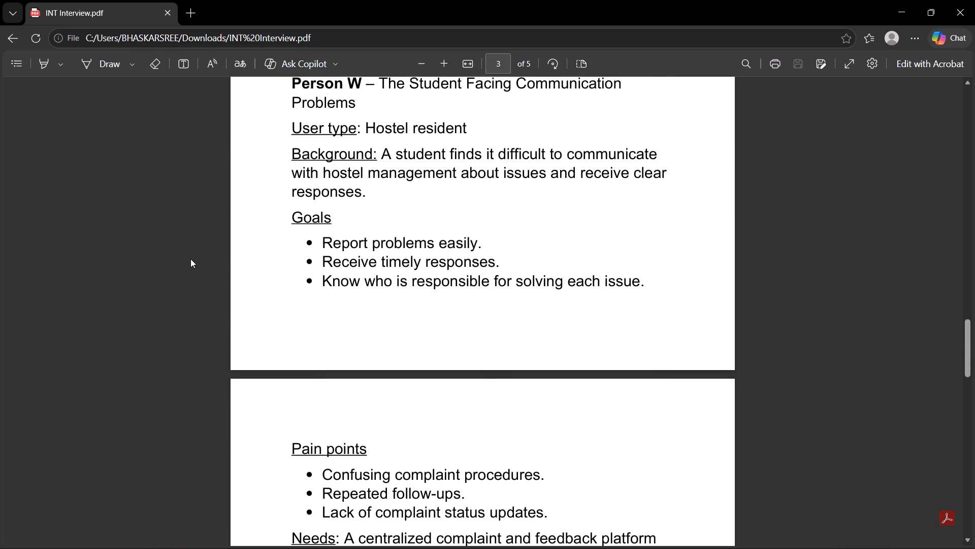
{"action": "scroll", "coordinate": [190, 259], "scroll_direction": "down", "scroll_amount": 2}
Recheck the page breaks in the downloaded PDF from the empathy map back through Person W to the Person Z persona.
{"action": "scroll", "coordinate": [190, 259], "scroll_direction": "up", "scroll_amount": 1}
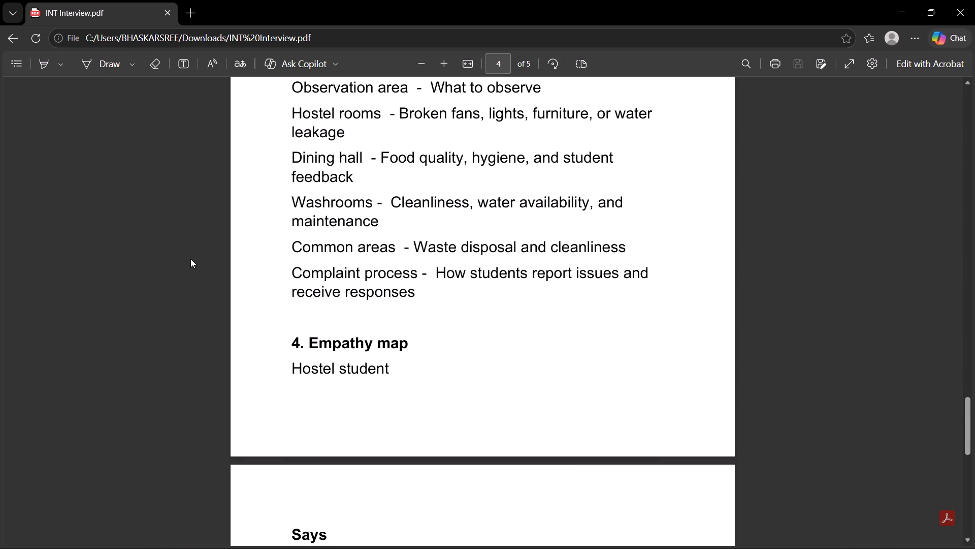
{"action": "scroll", "coordinate": [190, 259], "scroll_direction": "up", "scroll_amount": 4}
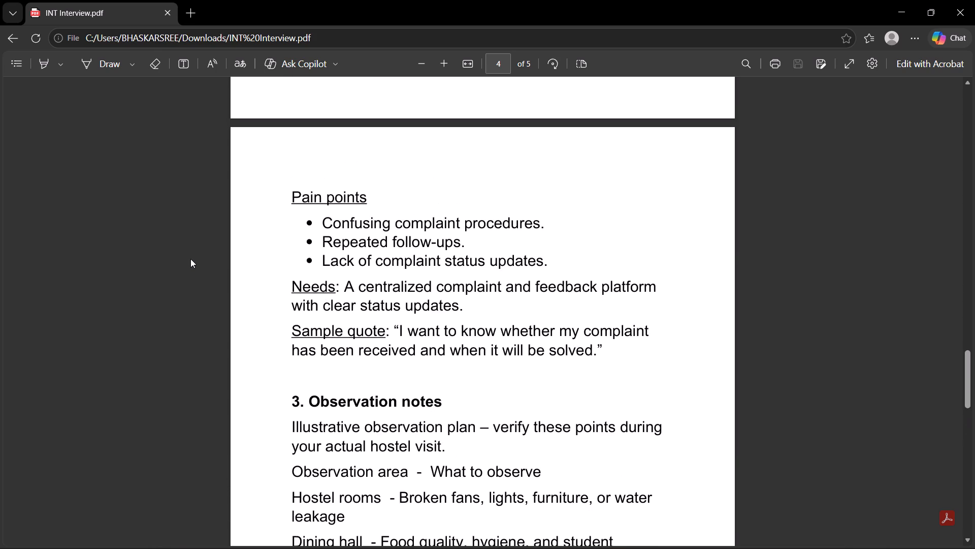
{"action": "scroll", "coordinate": [190, 259], "scroll_direction": "up", "scroll_amount": 5}
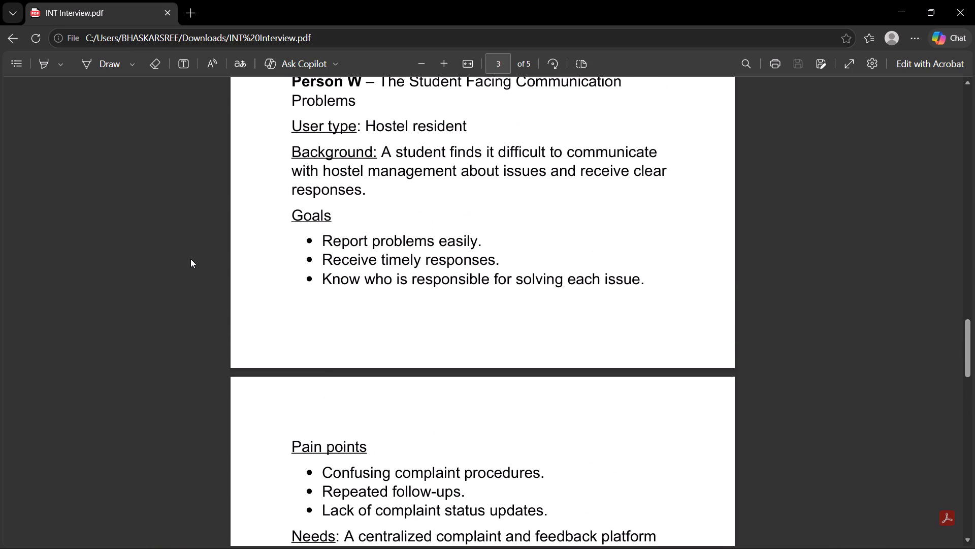
{"action": "scroll", "coordinate": [190, 259], "scroll_direction": "up", "scroll_amount": 3}
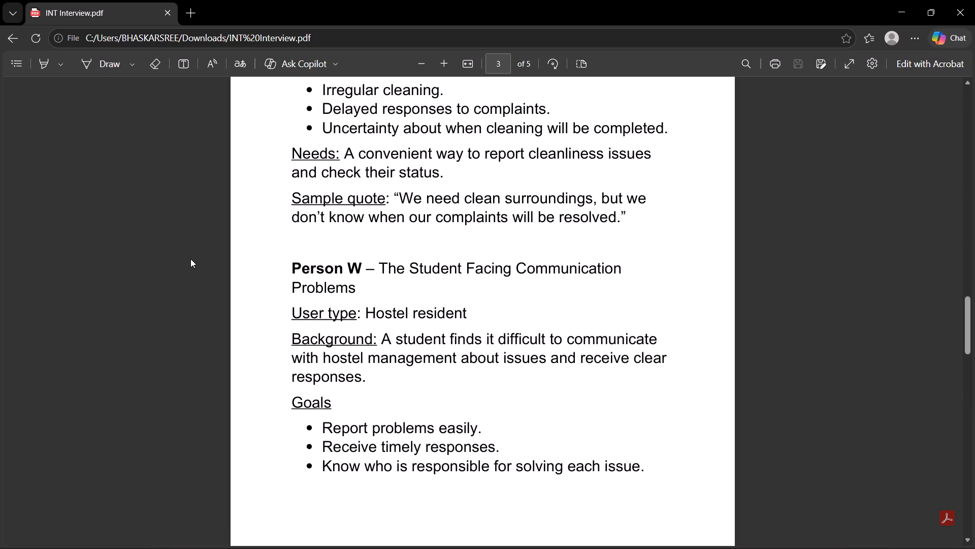
{"action": "scroll", "coordinate": [190, 259], "scroll_direction": "up", "scroll_amount": 4}
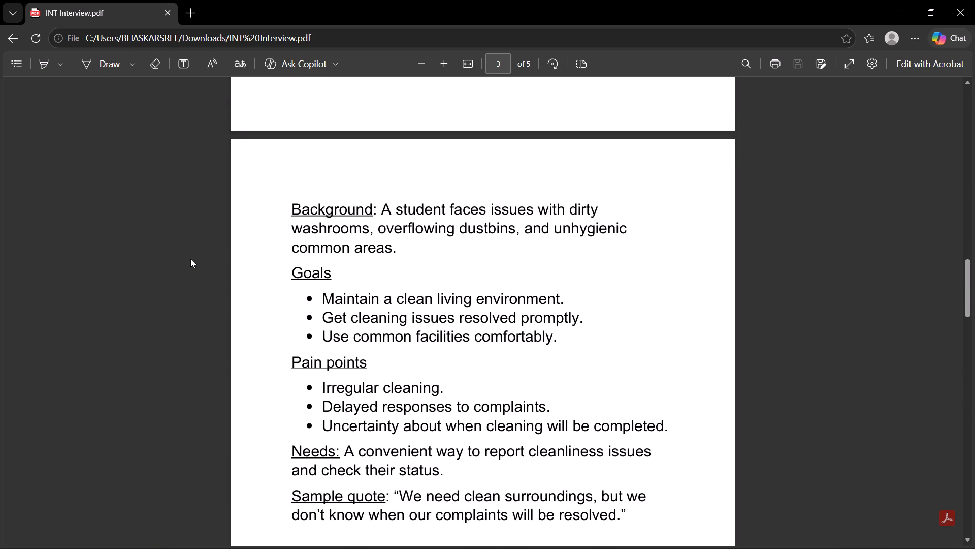
{"action": "scroll", "coordinate": [190, 259], "scroll_direction": "up", "scroll_amount": 2}
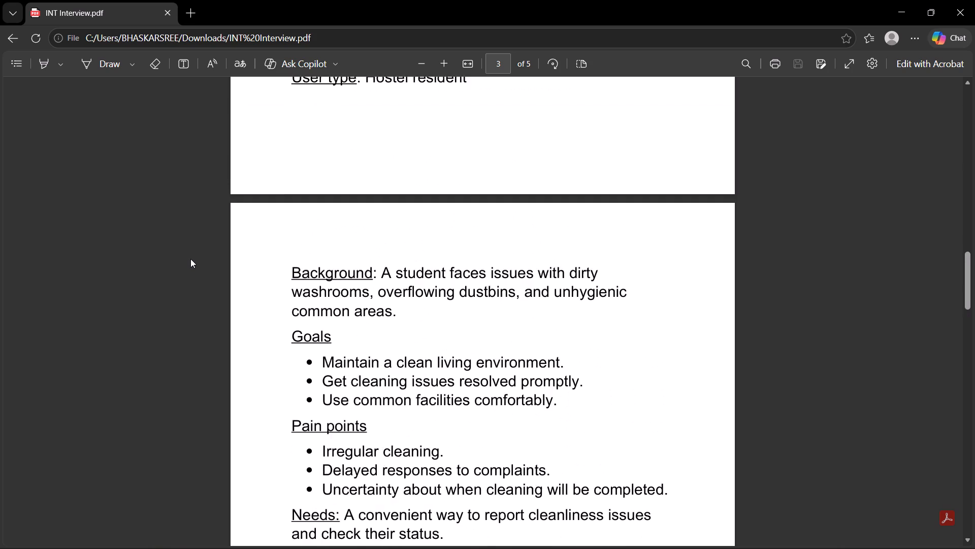
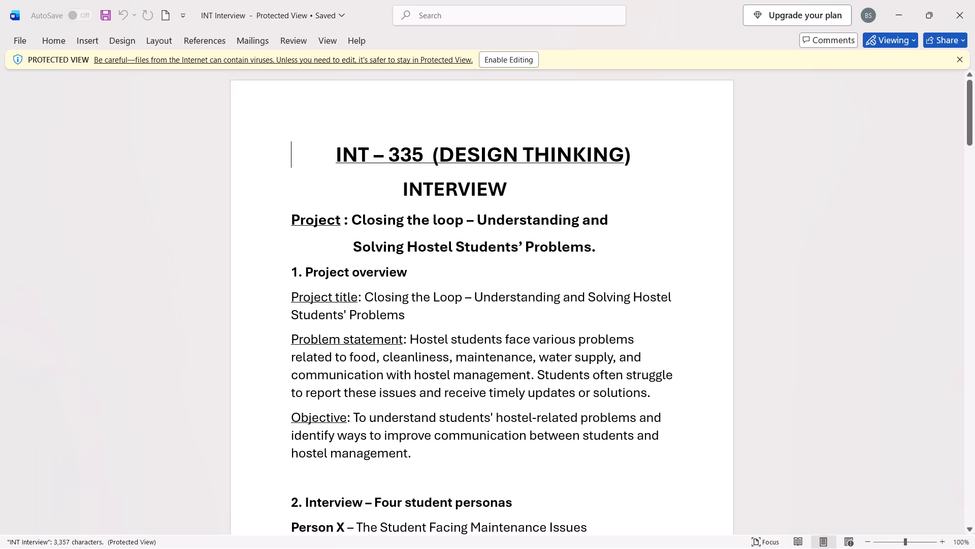
Examine the INT Interview Word document's layout from the title to the design thinking opportunity section and back to the observation notes.
{"action": "scroll", "coordinate": [285, 141], "scroll_direction": "down", "scroll_amount": 4}
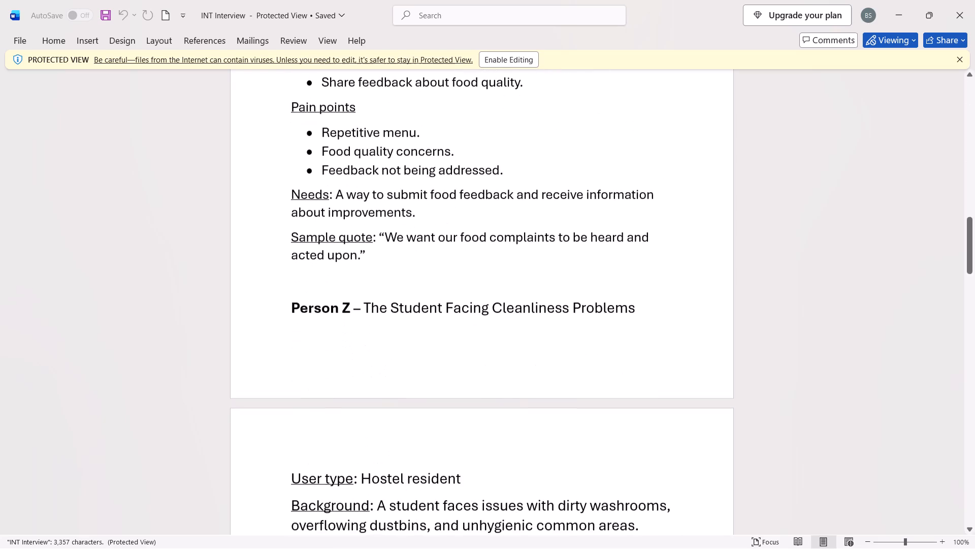
{"action": "scroll", "coordinate": [285, 141], "scroll_direction": "down", "scroll_amount": 6}
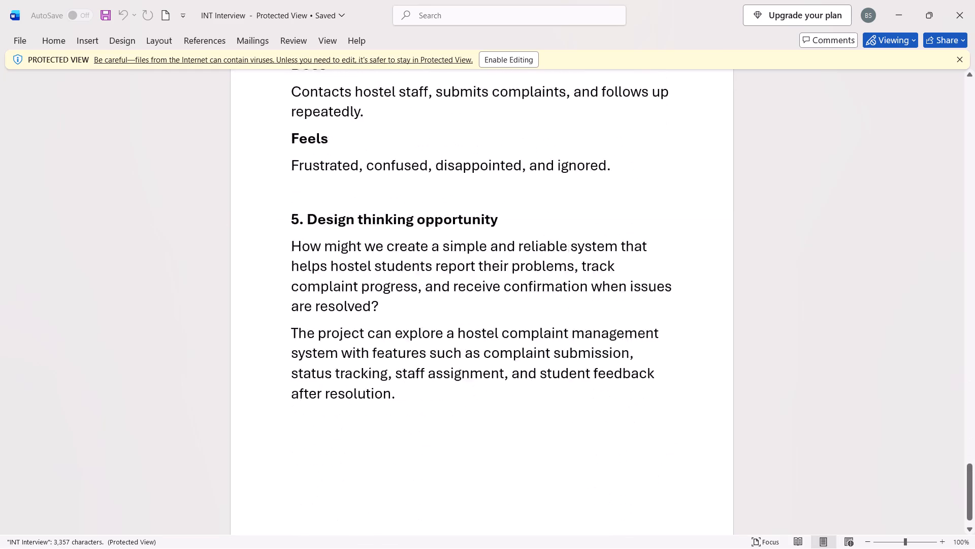
{"action": "scroll", "coordinate": [285, 141], "scroll_direction": "up", "scroll_amount": 2}
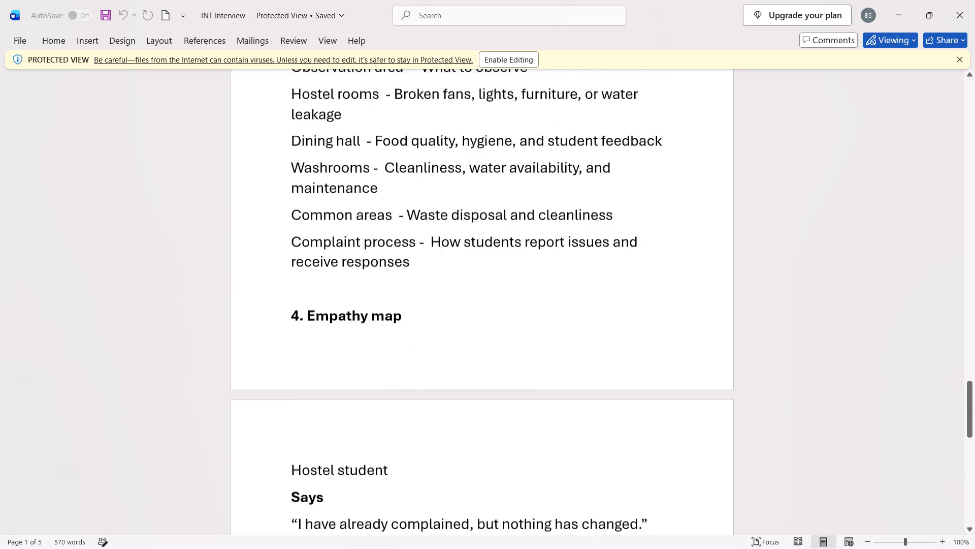
{"action": "scroll", "coordinate": [285, 141], "scroll_direction": "up", "scroll_amount": 1}
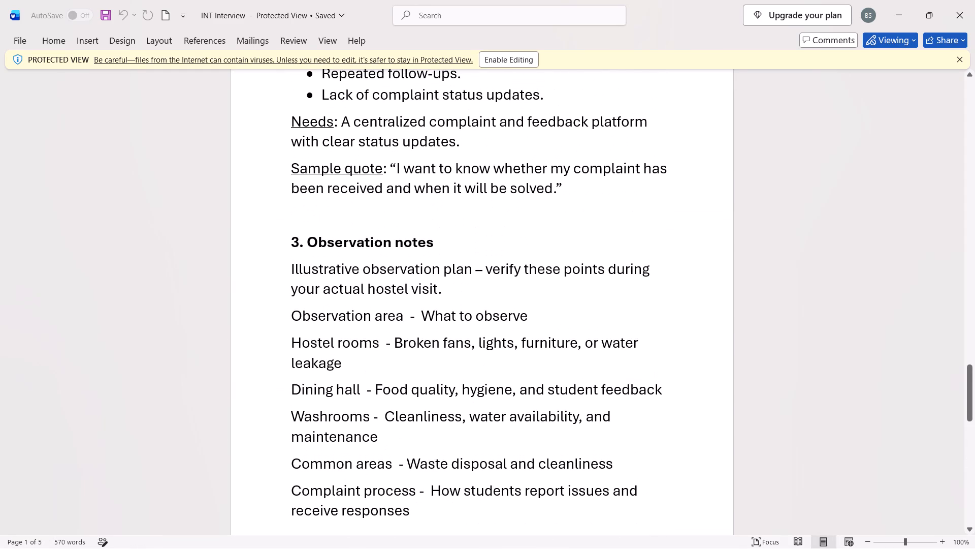
Recheck the Word document's page break between the observation notes and the empathy map, and return to the INT – 335 title.
{"action": "scroll", "coordinate": [286, 193], "scroll_direction": "down", "scroll_amount": 1}
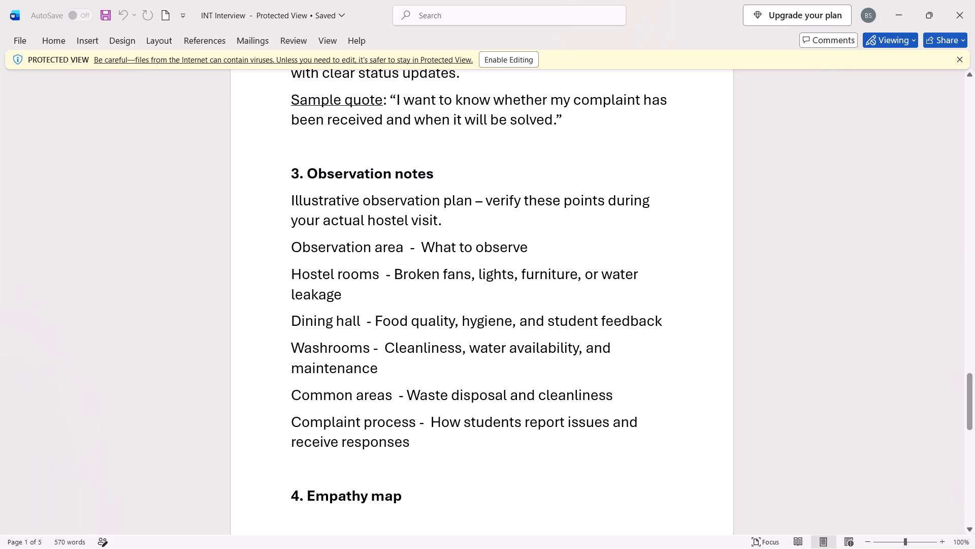
{"action": "scroll", "coordinate": [291, 173], "scroll_direction": "down", "scroll_amount": 1}
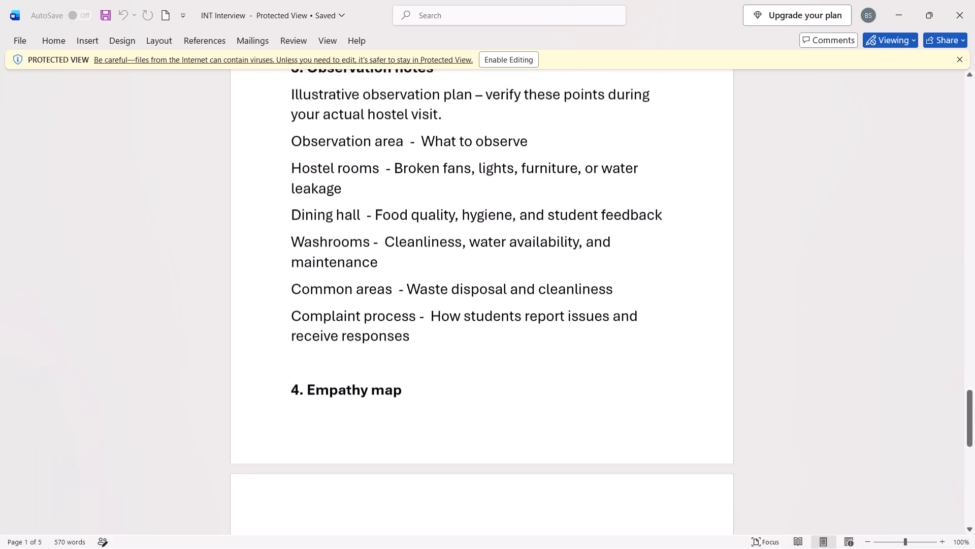
{"action": "scroll", "coordinate": [291, 173], "scroll_direction": "down", "scroll_amount": 2}
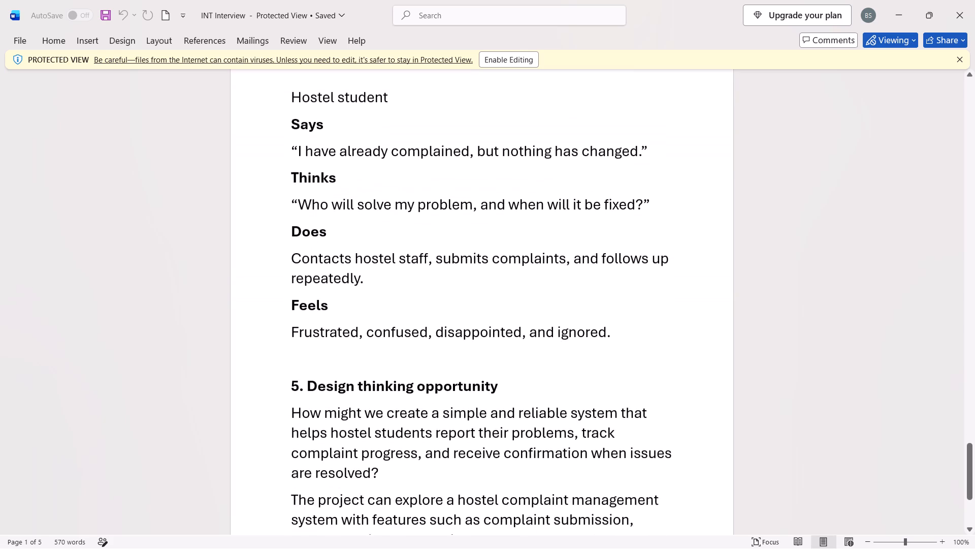
{"action": "scroll", "coordinate": [291, 173], "scroll_direction": "down", "scroll_amount": 2}
{"action": "scroll", "coordinate": [291, 173], "scroll_direction": "up", "scroll_amount": 4}
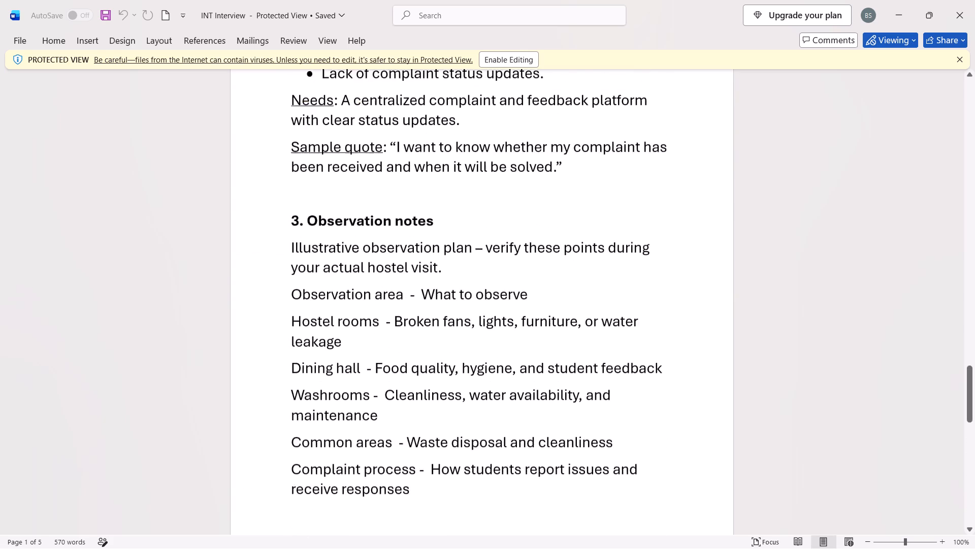
{"action": "scroll", "coordinate": [291, 173], "scroll_direction": "up", "scroll_amount": 12}
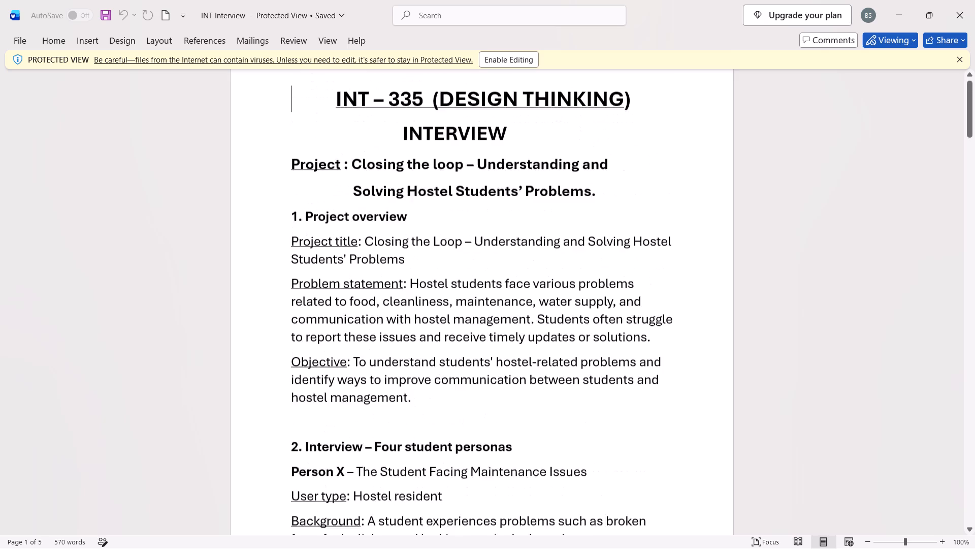
{"action": "scroll", "coordinate": [291, 173], "scroll_direction": "up", "scroll_amount": 8}
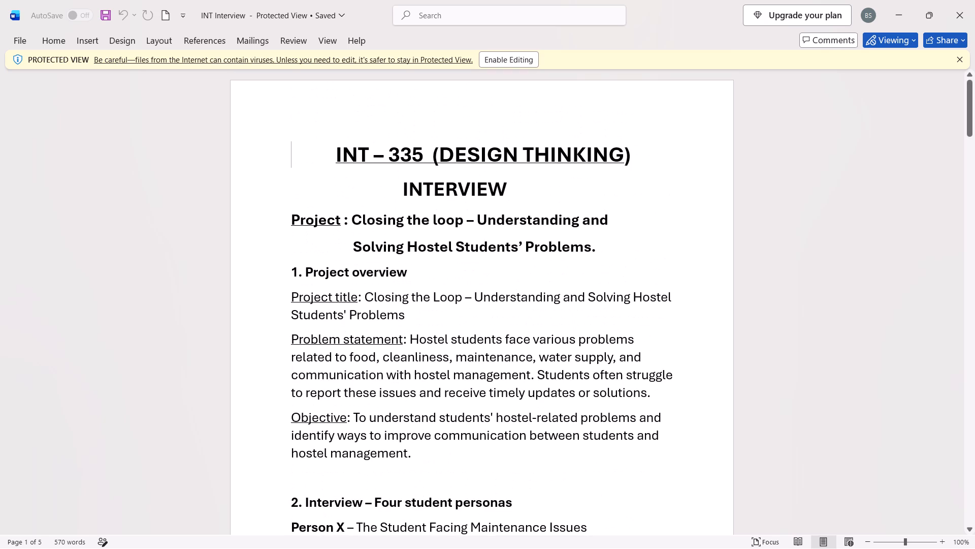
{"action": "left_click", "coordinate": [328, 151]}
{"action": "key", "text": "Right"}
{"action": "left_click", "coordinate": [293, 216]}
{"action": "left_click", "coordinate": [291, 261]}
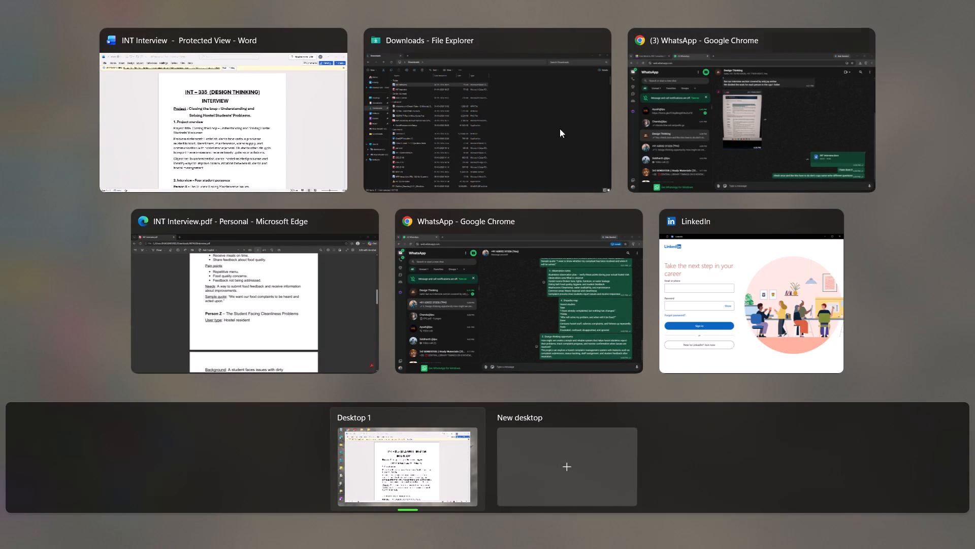
Examine the Word document's page breaks from the project overview through the Person X and Person Y personas to the Person Z heading.
{"action": "left_click", "coordinate": [314, 157]}
{"action": "scroll", "coordinate": [384, 232], "scroll_direction": "down", "scroll_amount": 1}
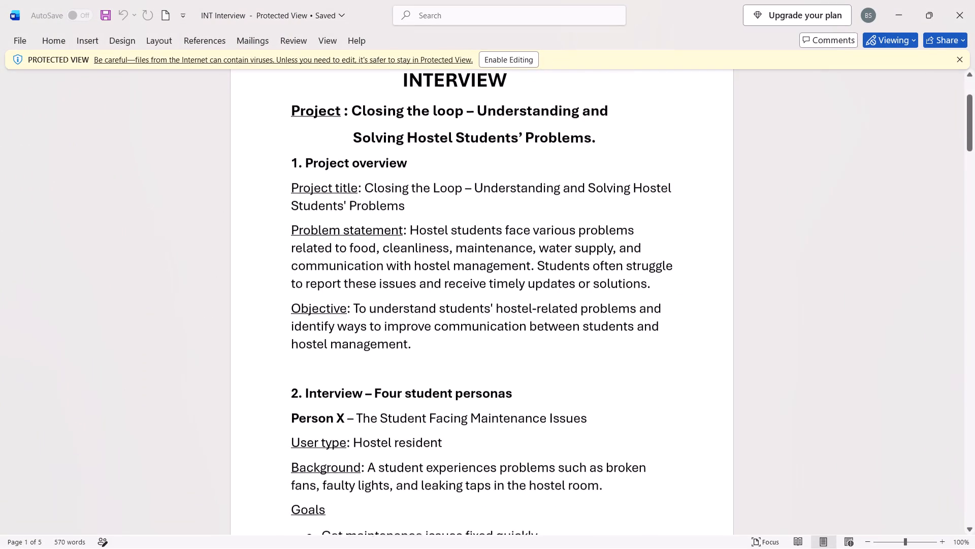
{"action": "scroll", "coordinate": [384, 232], "scroll_direction": "down", "scroll_amount": 2}
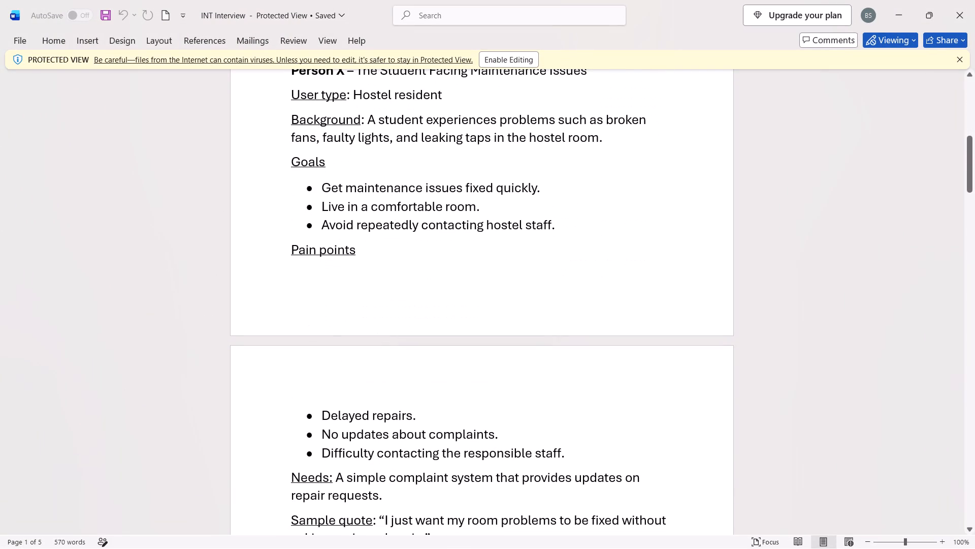
{"action": "scroll", "coordinate": [384, 232], "scroll_direction": "up", "scroll_amount": 5}
{"action": "scroll", "coordinate": [384, 232], "scroll_direction": "down", "scroll_amount": 1}
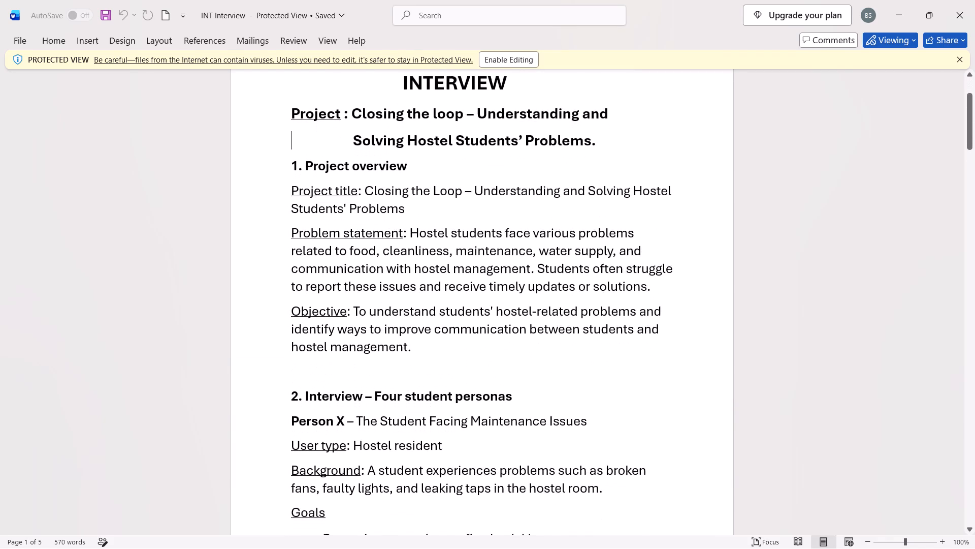
{"action": "scroll", "coordinate": [384, 232], "scroll_direction": "down", "scroll_amount": 2}
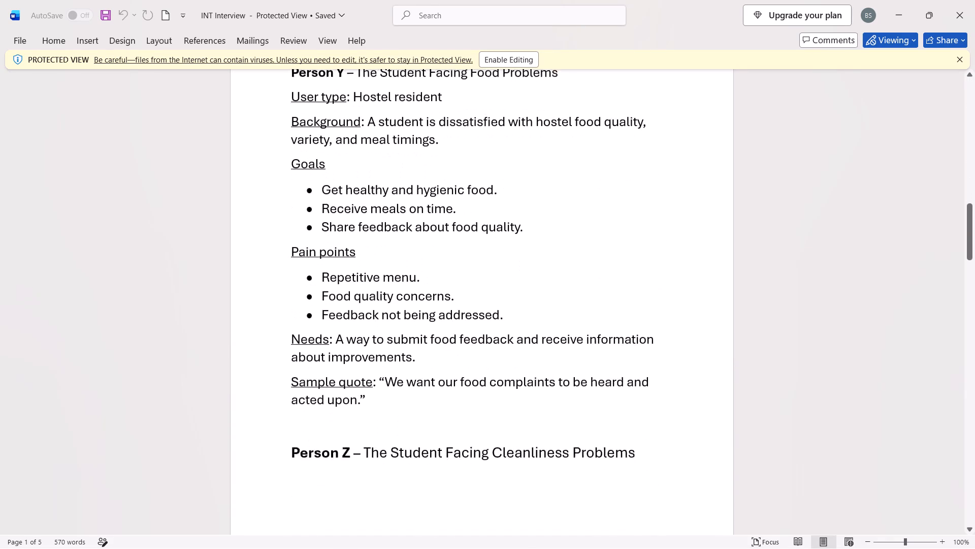
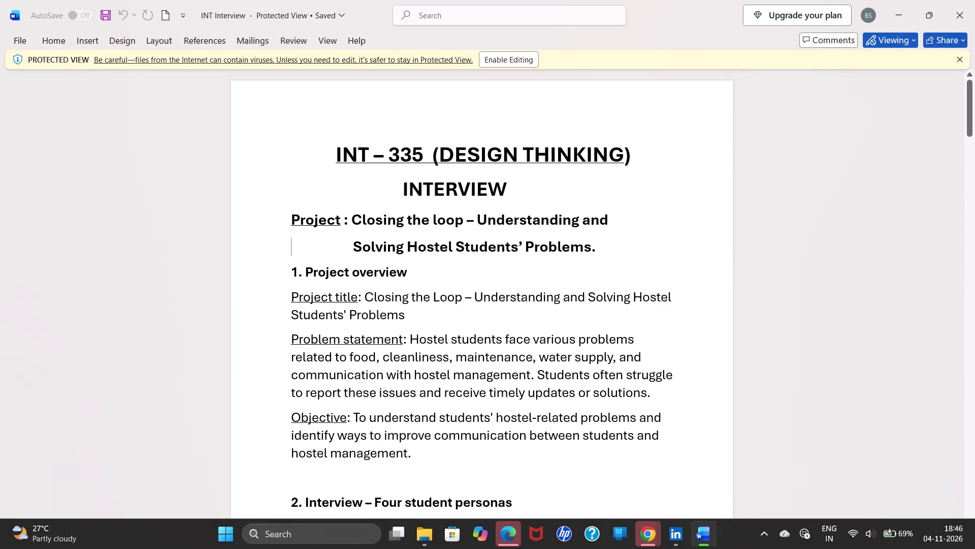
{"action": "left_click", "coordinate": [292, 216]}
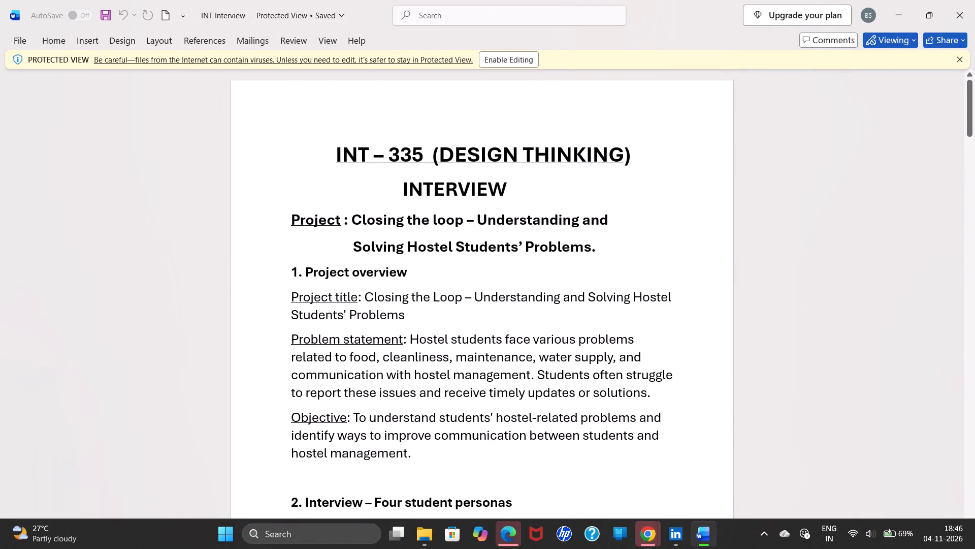
Recheck the Word document's line starts in the project overview and the page break within Person X's pain points, continuing through Person Y.
{"action": "left_click", "coordinate": [291, 268]}
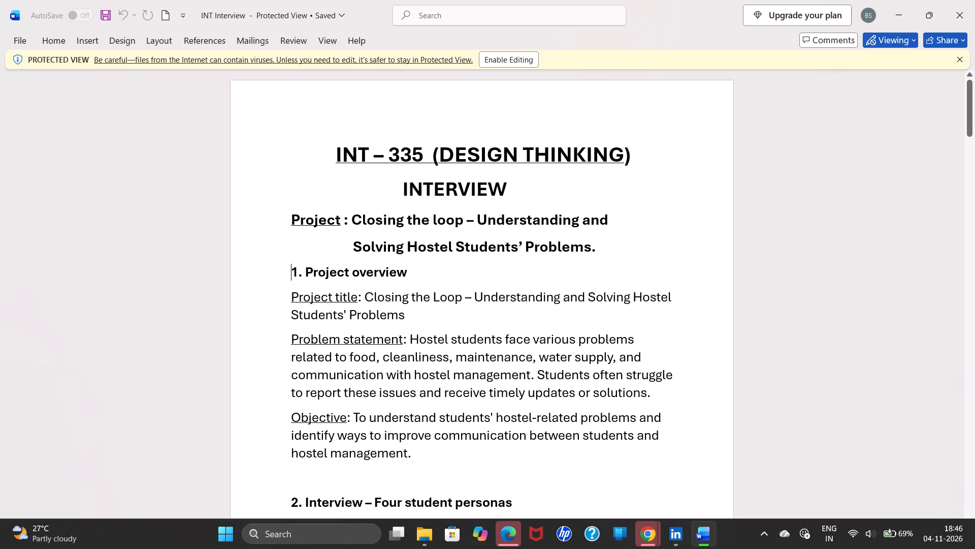
{"action": "left_click", "coordinate": [292, 300]}
{"action": "left_click", "coordinate": [288, 330]}
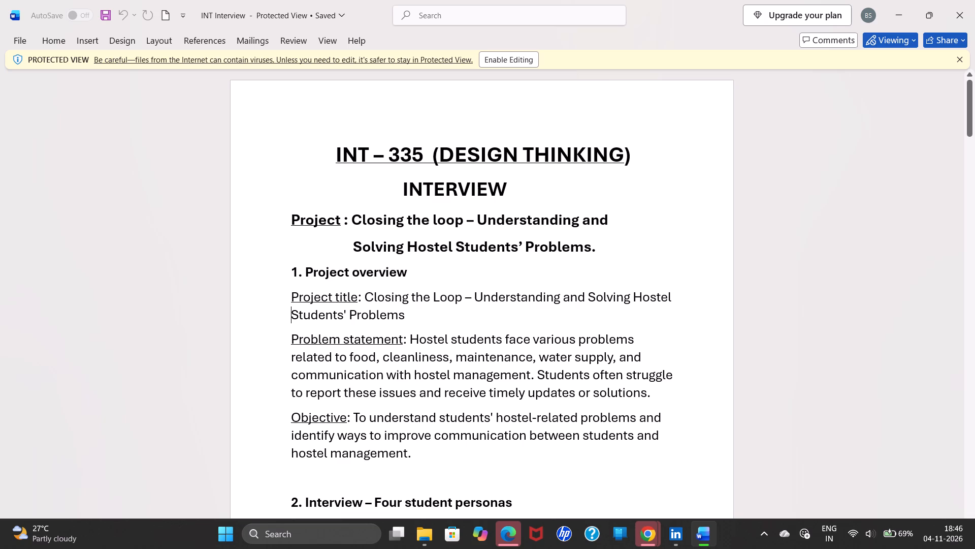
{"action": "left_click", "coordinate": [289, 334]}
{"action": "scroll", "coordinate": [289, 334], "scroll_direction": "down", "scroll_amount": 1}
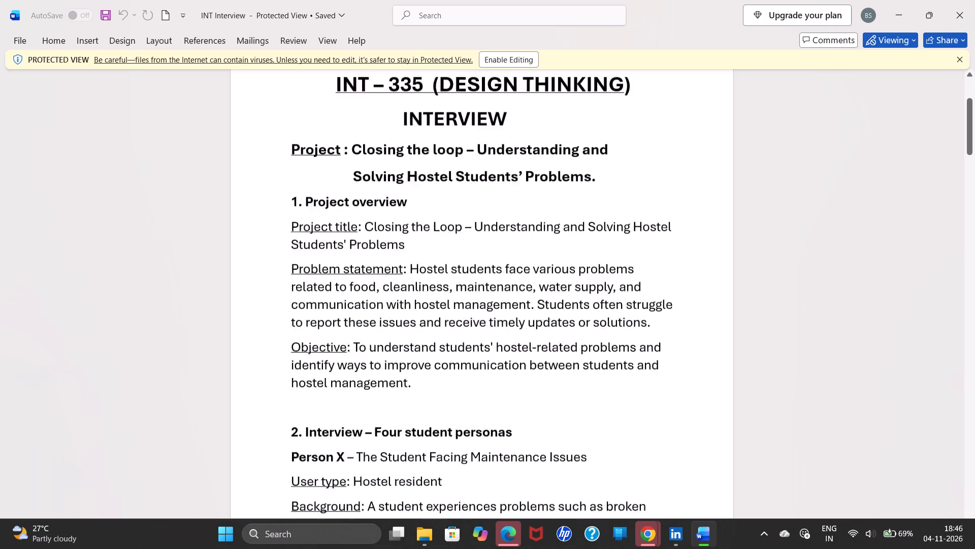
{"action": "scroll", "coordinate": [289, 334], "scroll_direction": "down", "scroll_amount": 3}
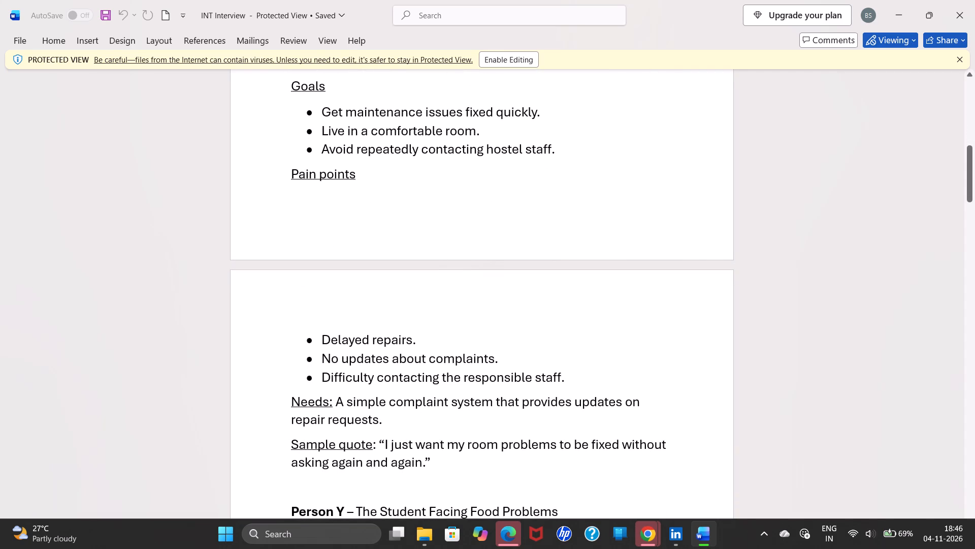
{"action": "left_click", "coordinate": [311, 339]}
{"action": "right_click", "coordinate": [688, 304]}
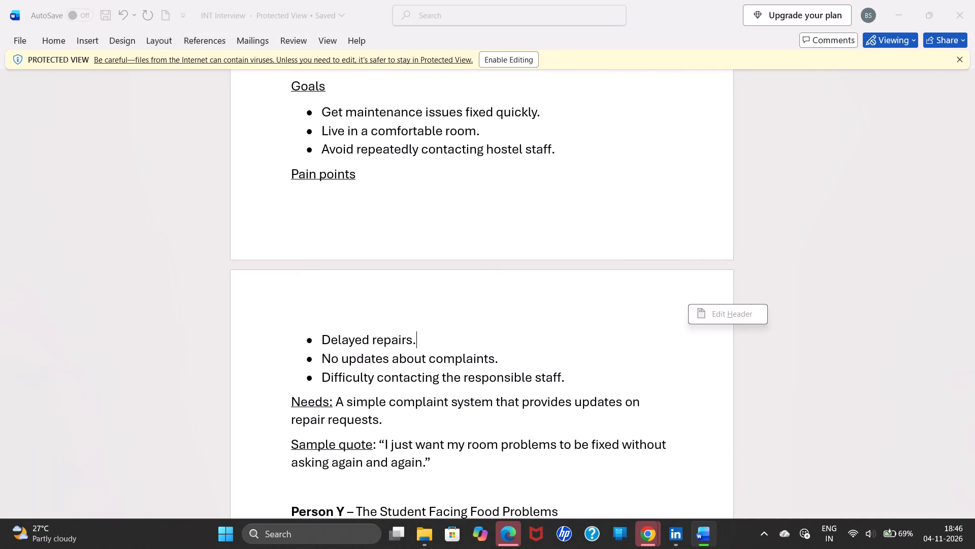
{"action": "scroll", "coordinate": [688, 304], "scroll_direction": "down", "scroll_amount": 3}
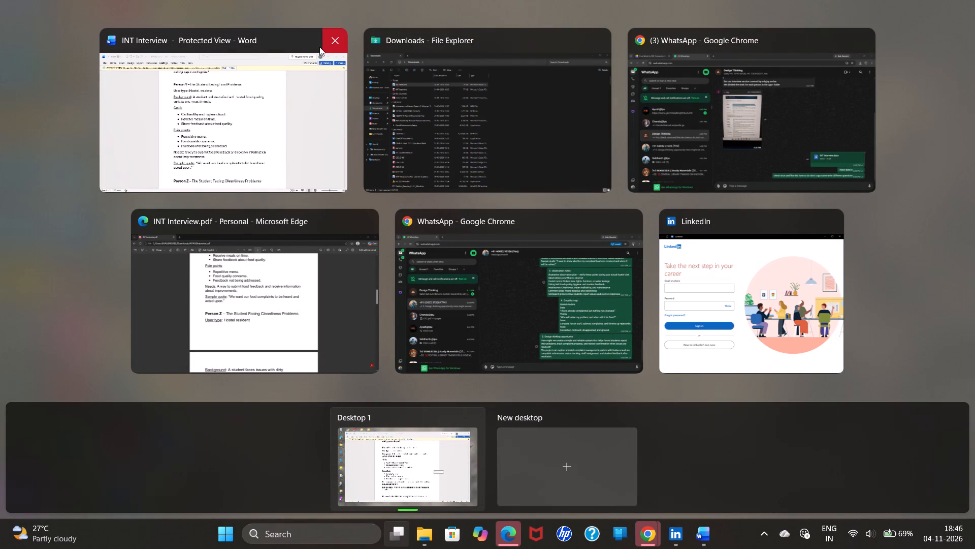
Close the INT Interview Word document and the INT Interview.pdf window.
{"action": "left_click", "coordinate": [327, 47]}
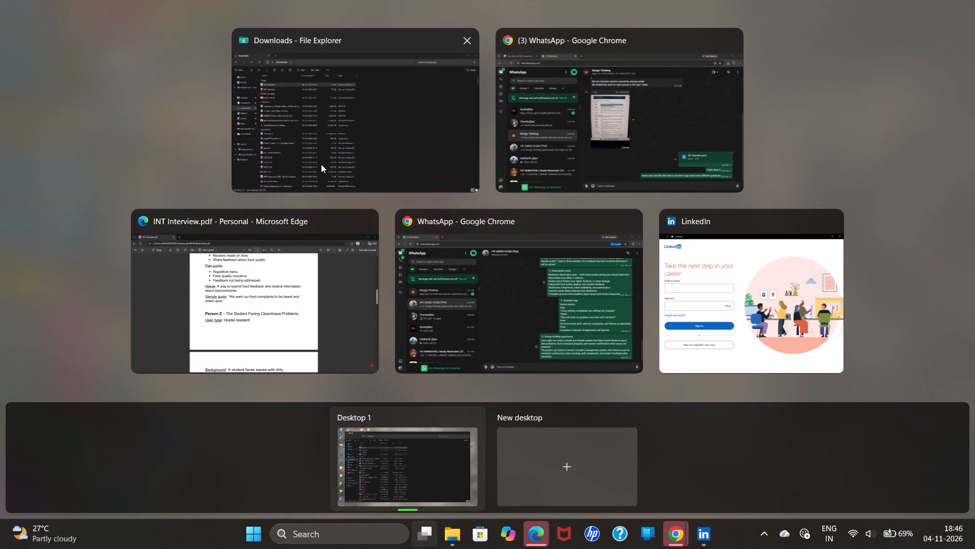
{"action": "left_click", "coordinate": [359, 224]}
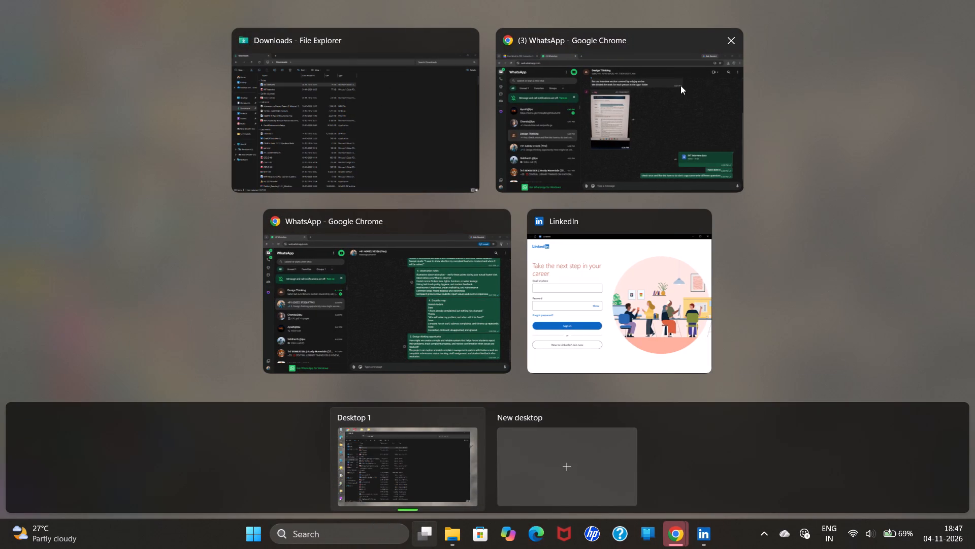